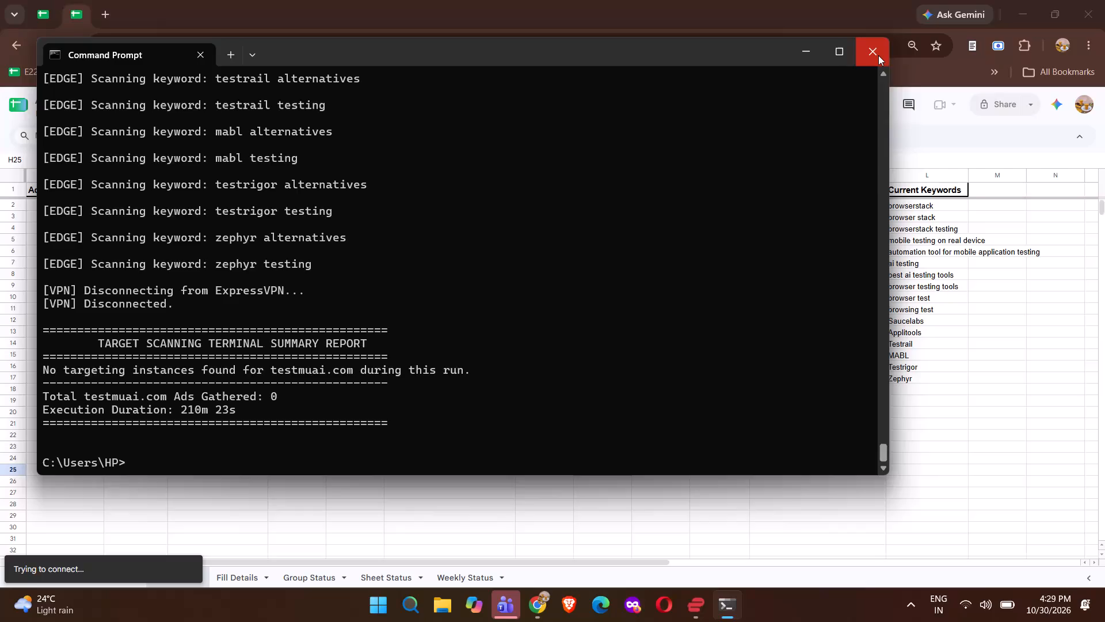
Close the Command Prompt window holding the finished keyword scan to get back to the ads tracking spreadsheet.
click(878, 55)
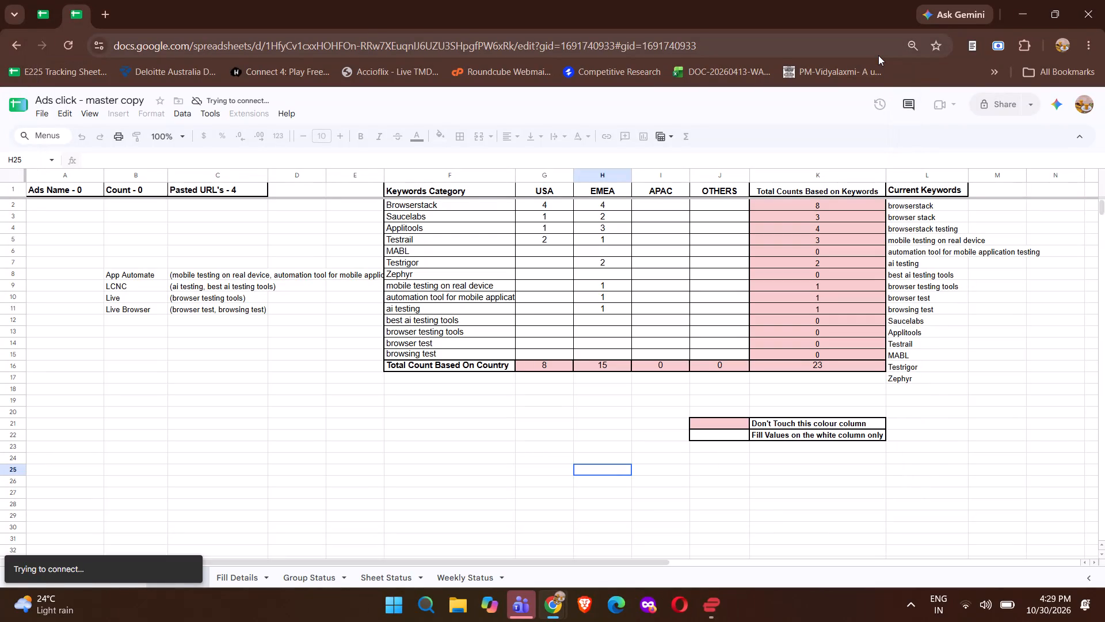
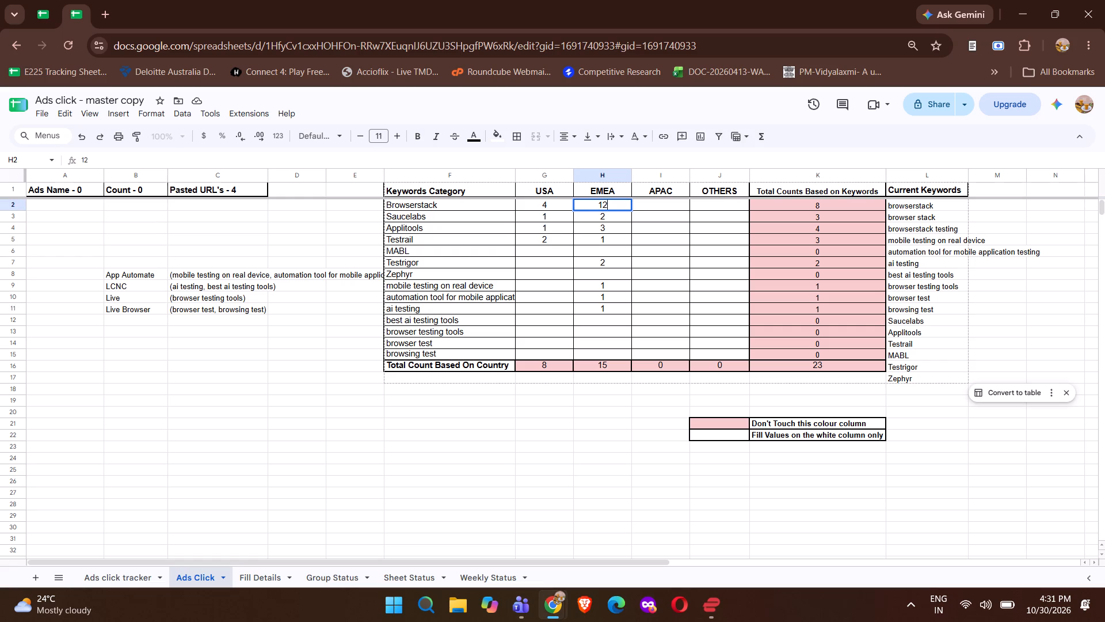
Commit 12 as the EMEA count for the Browserstack keyword category.
key(Tab)
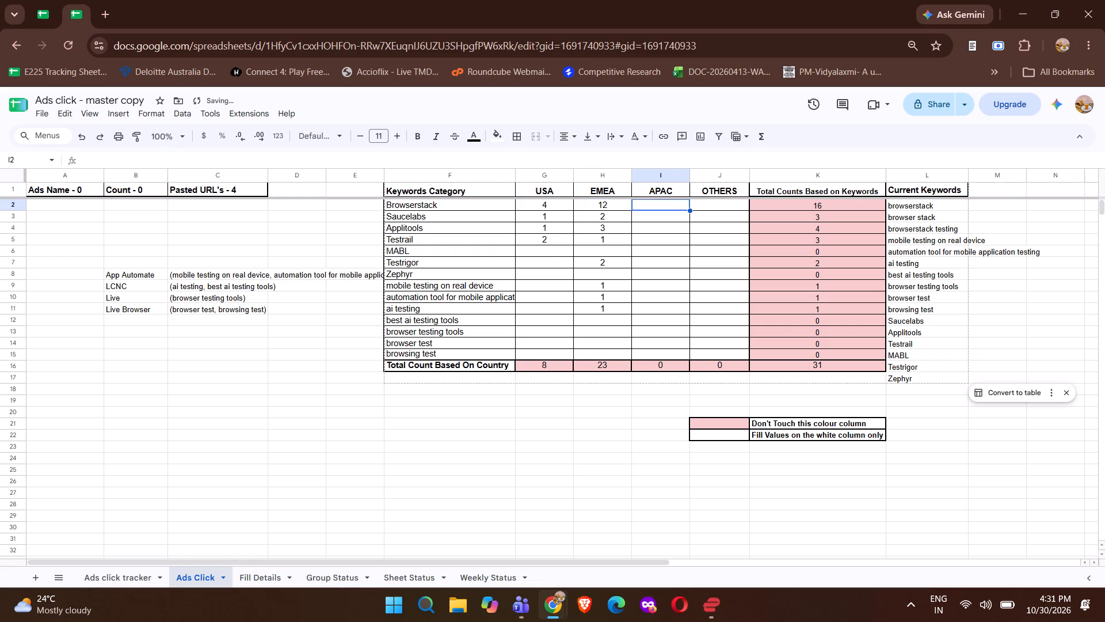
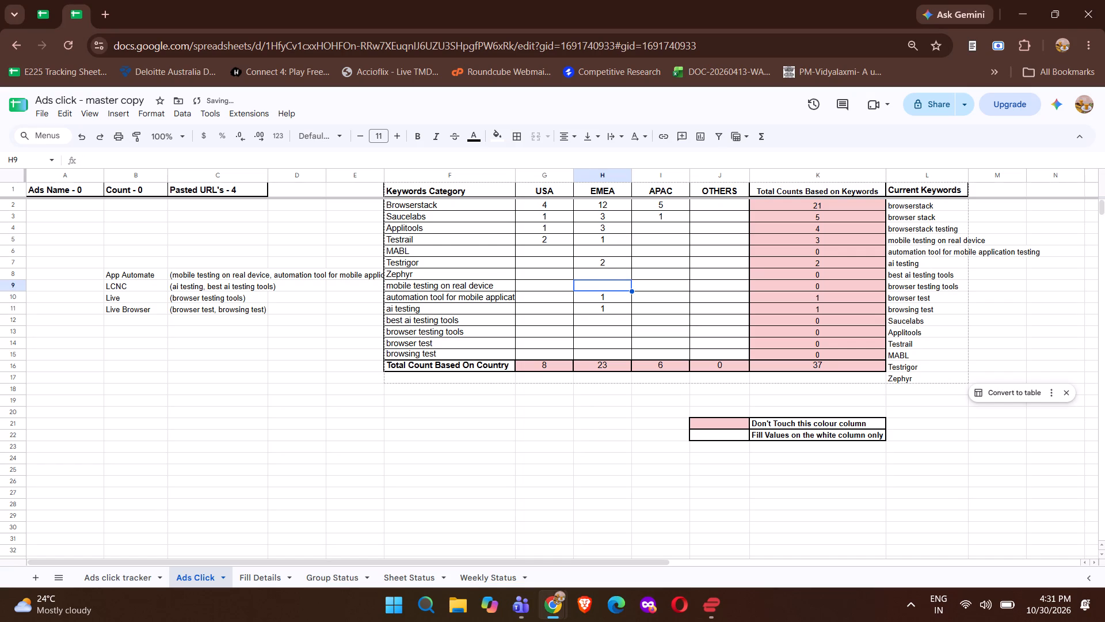
Clear the EMEA counts for the automation tool for mobile application testing and ai testing keyword categories.
key(Down)
key(BackSpace)
key(Down)
key(BackSpace)
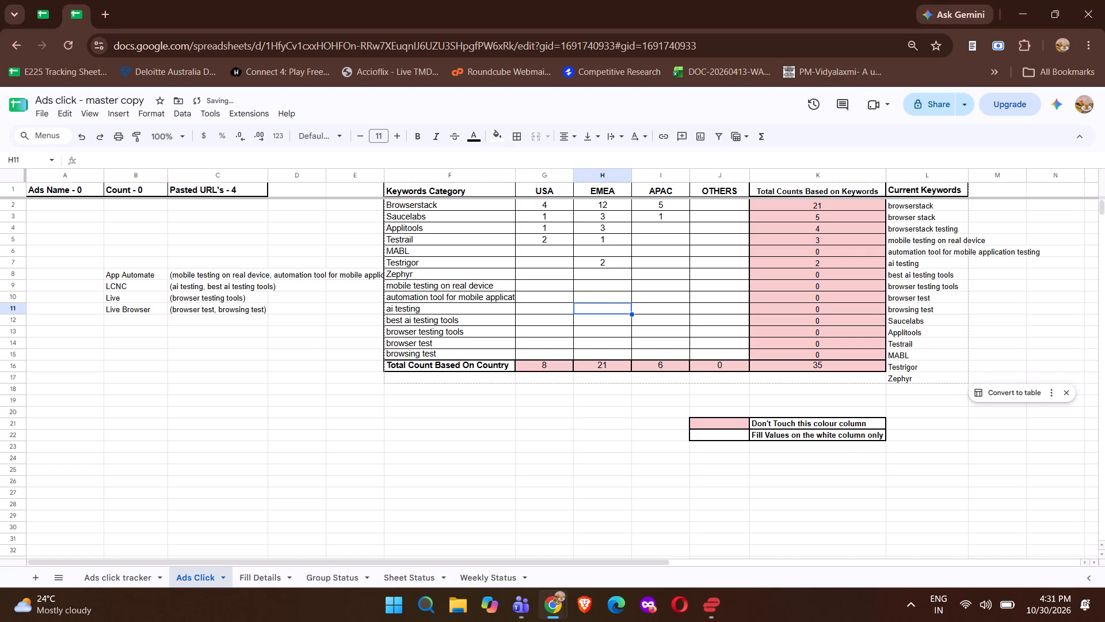
Enter 1 as the EMEA count for the mobile testing on real device keyword category.
click(582, 260)
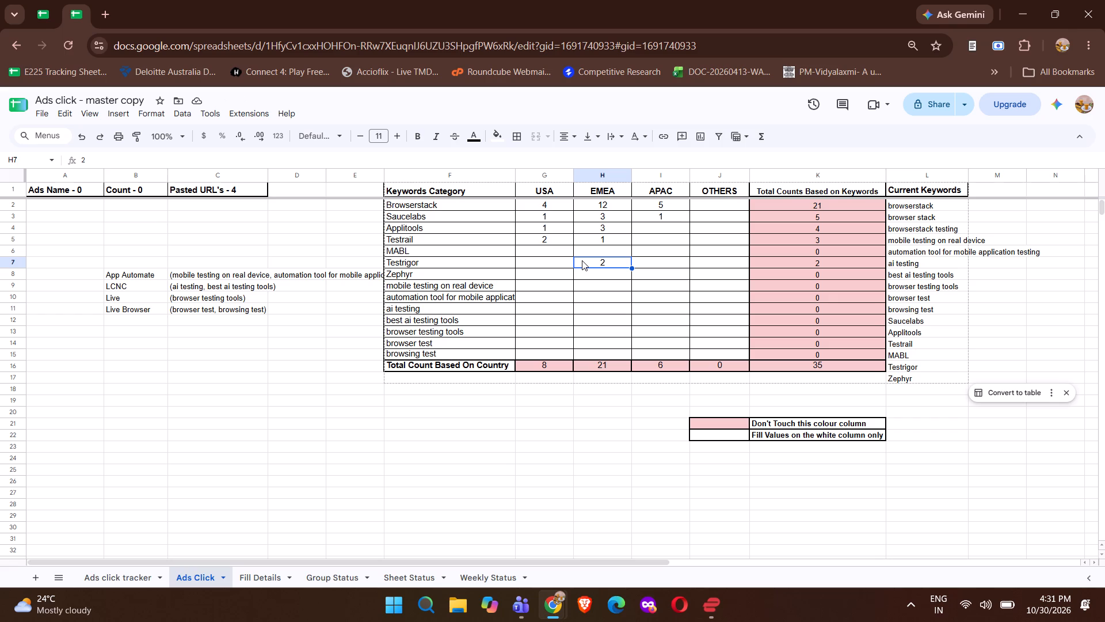
click(604, 283)
key(1)
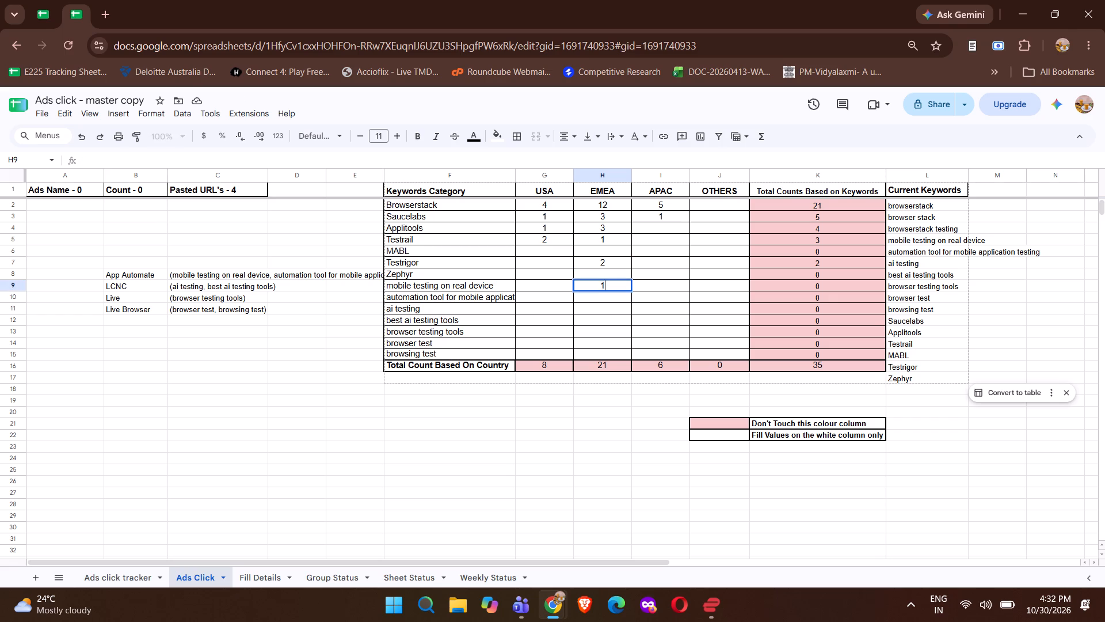
key(Return)
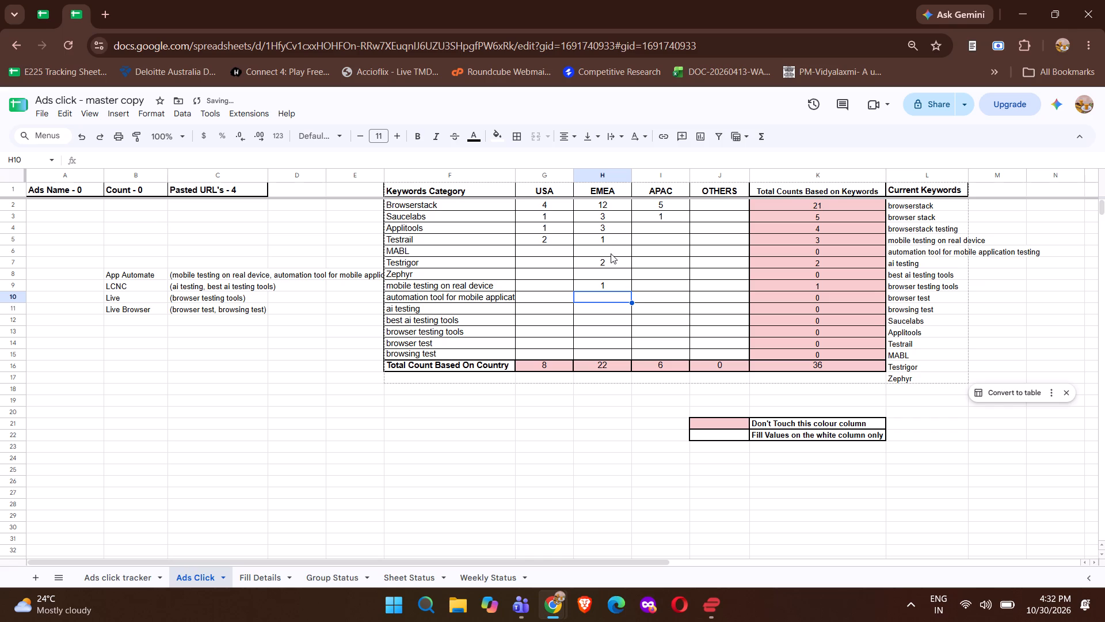
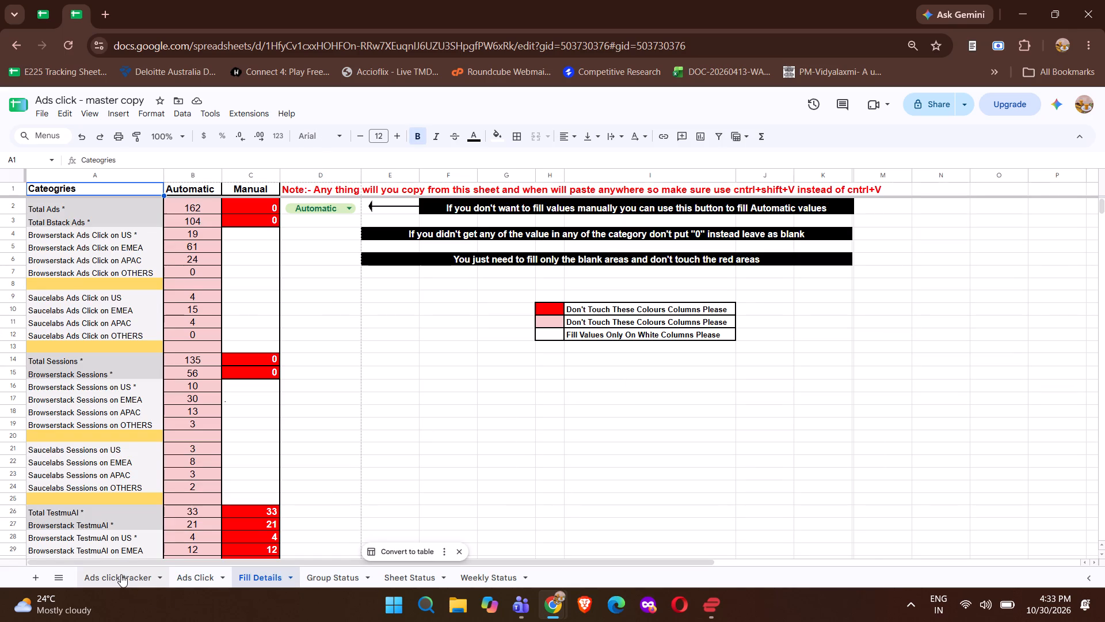
Find testmu in the Ads click tracker sheet and set the testmuai.com count for 30-Oct-26 to 33.
click(189, 578)
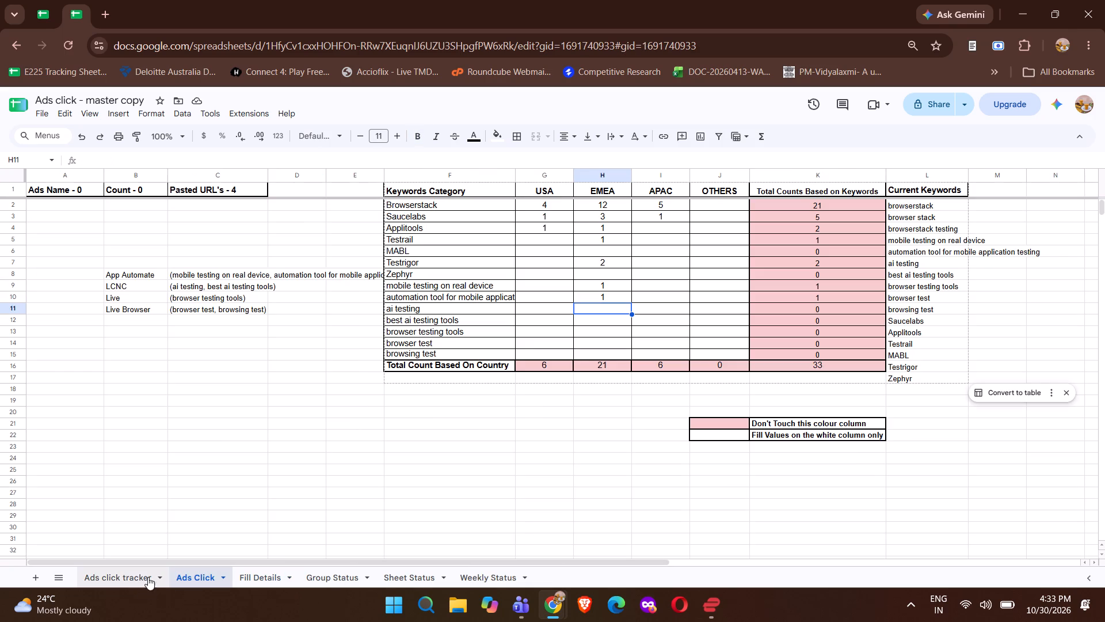
click(133, 577)
click(441, 372)
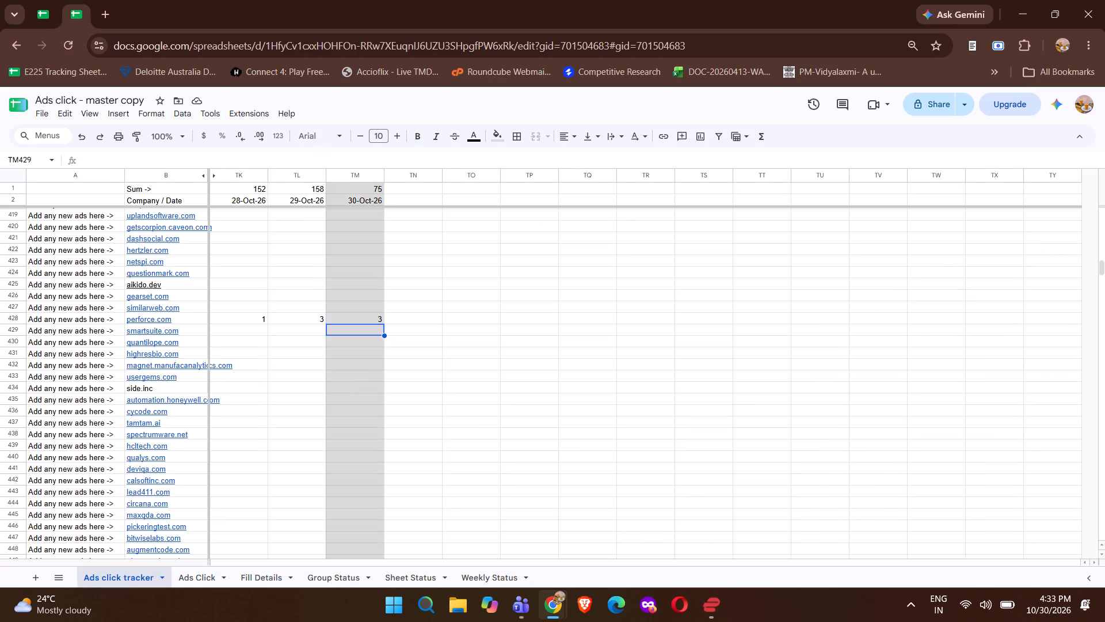
key(ctrl+f)
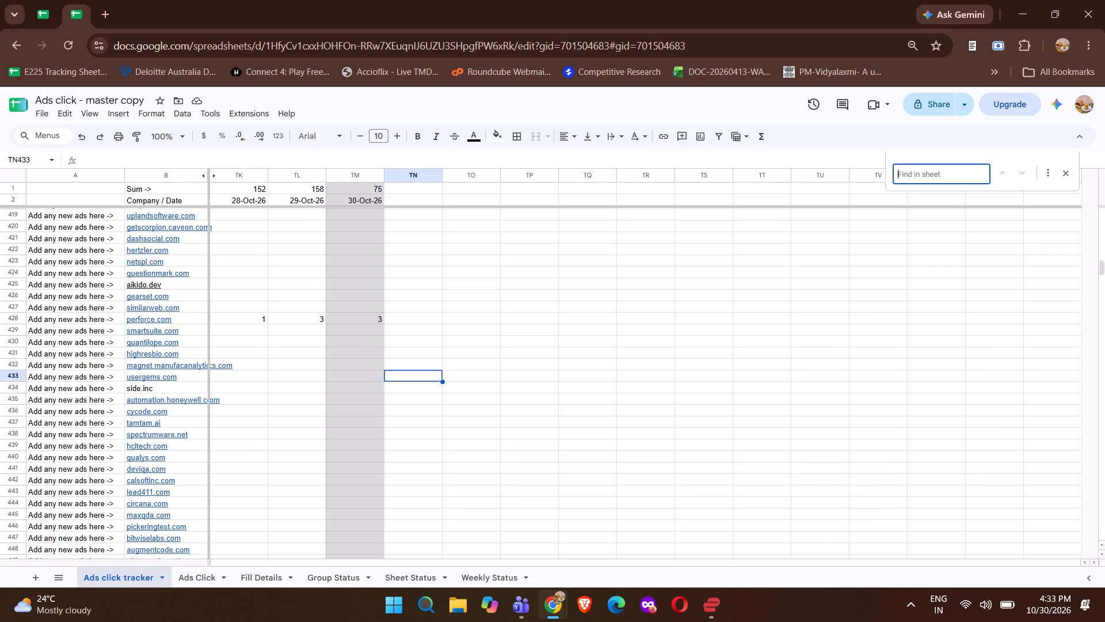
text(testmu)
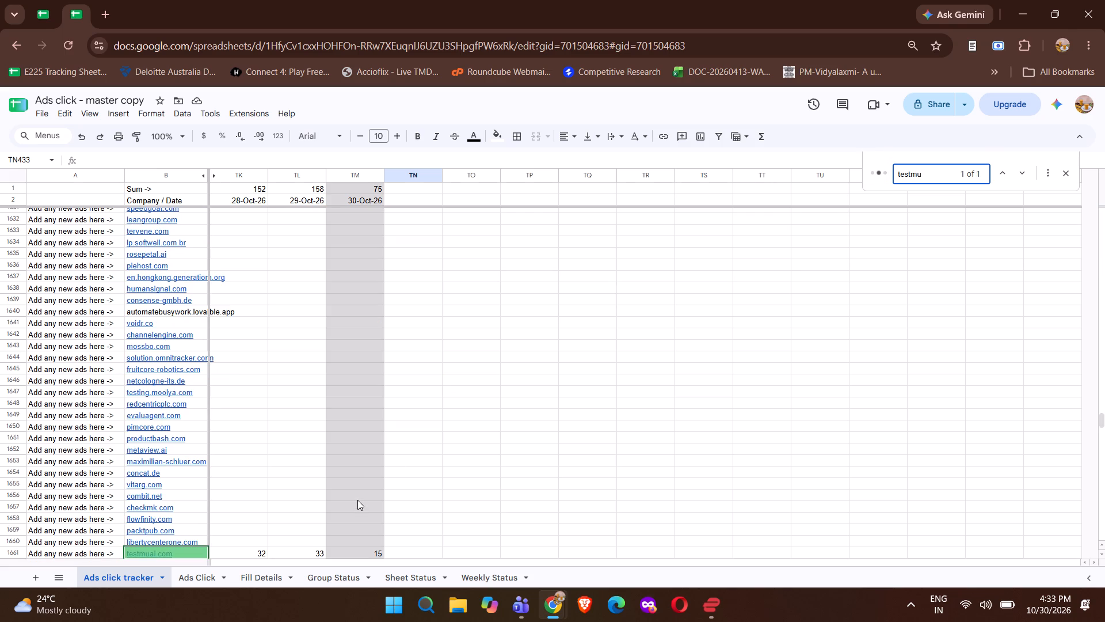
click(352, 552)
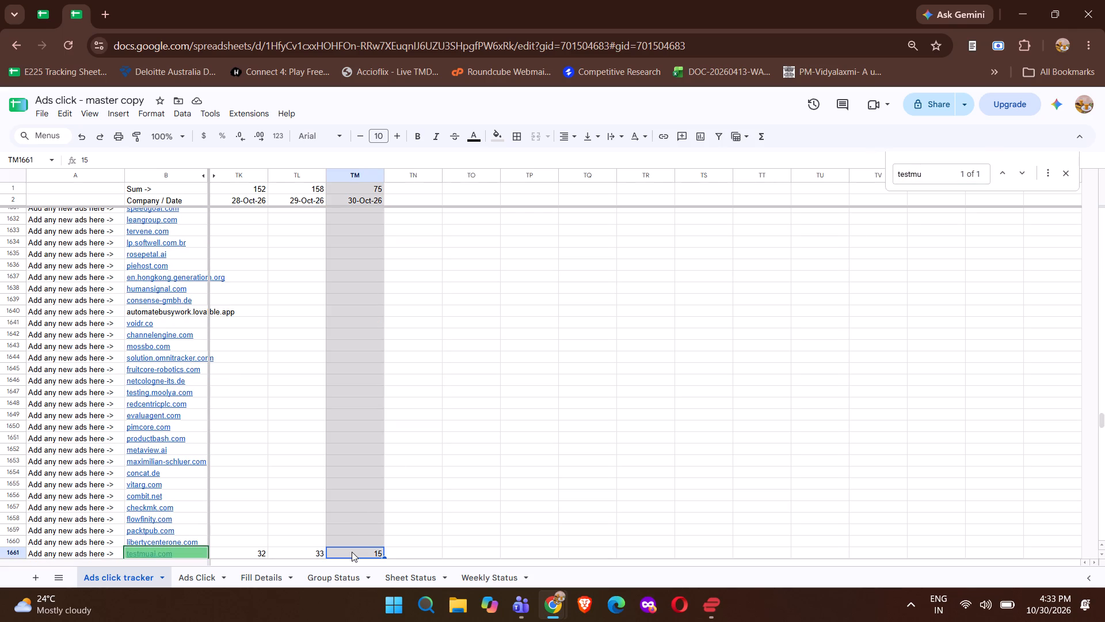
text(33)
key(Return)
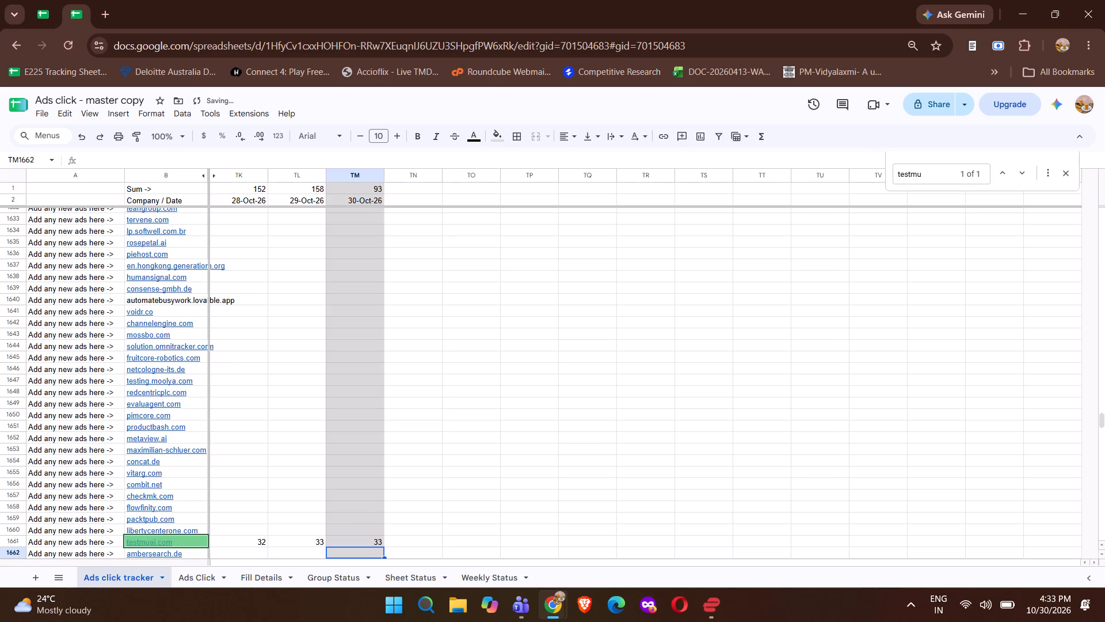
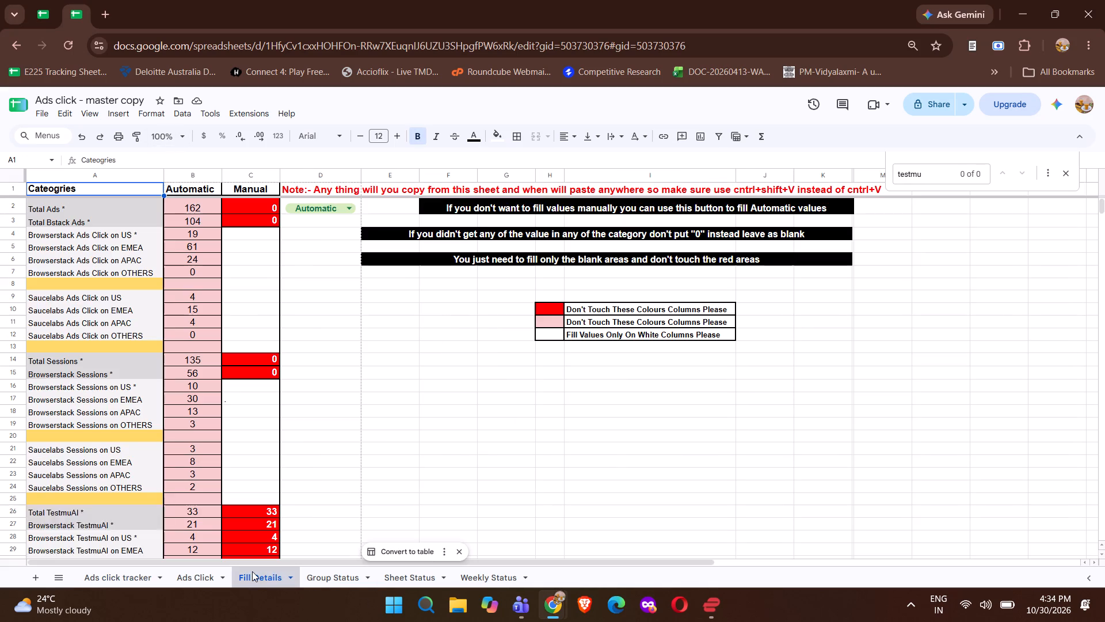
Return to the Ads click tracker sheet and set the argos-ci.com count for 30-Oct-26 to 3.
click(114, 574)
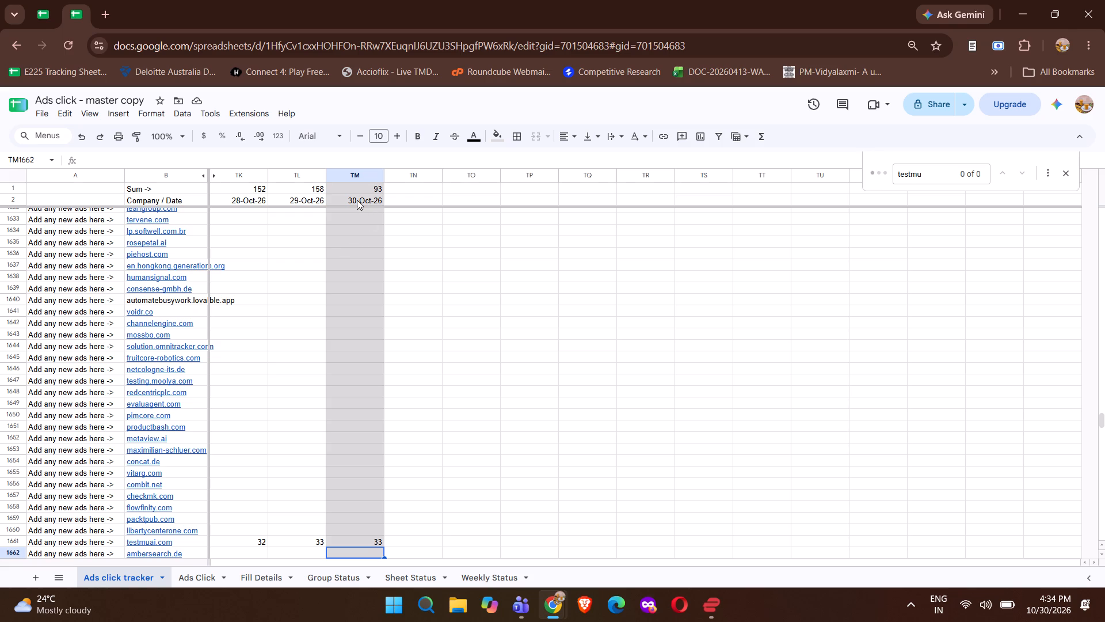
scroll(380, 343, down, 3)
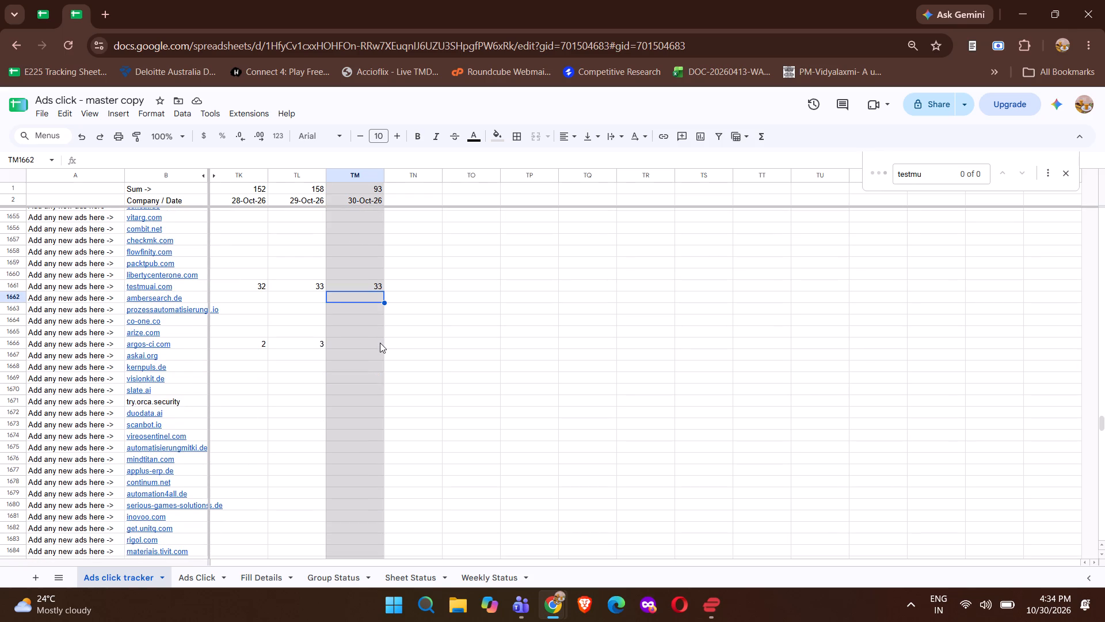
click(359, 342)
key(3)
key(Return)
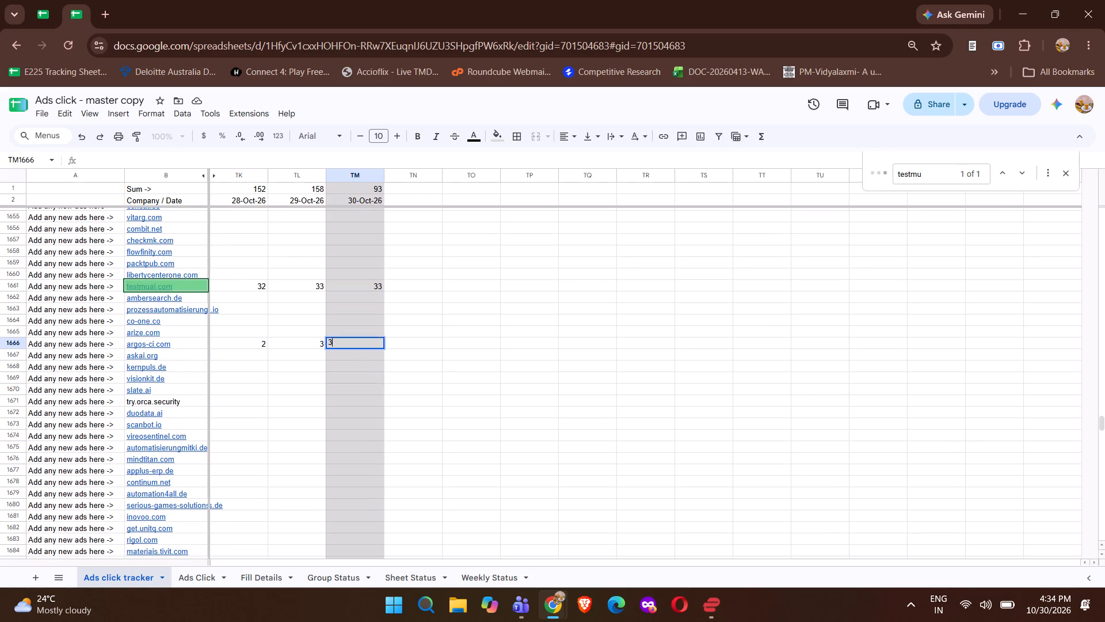
Set the surveymonkey.com count for 30-Oct-26 to 2.
scroll(359, 342, down, 5)
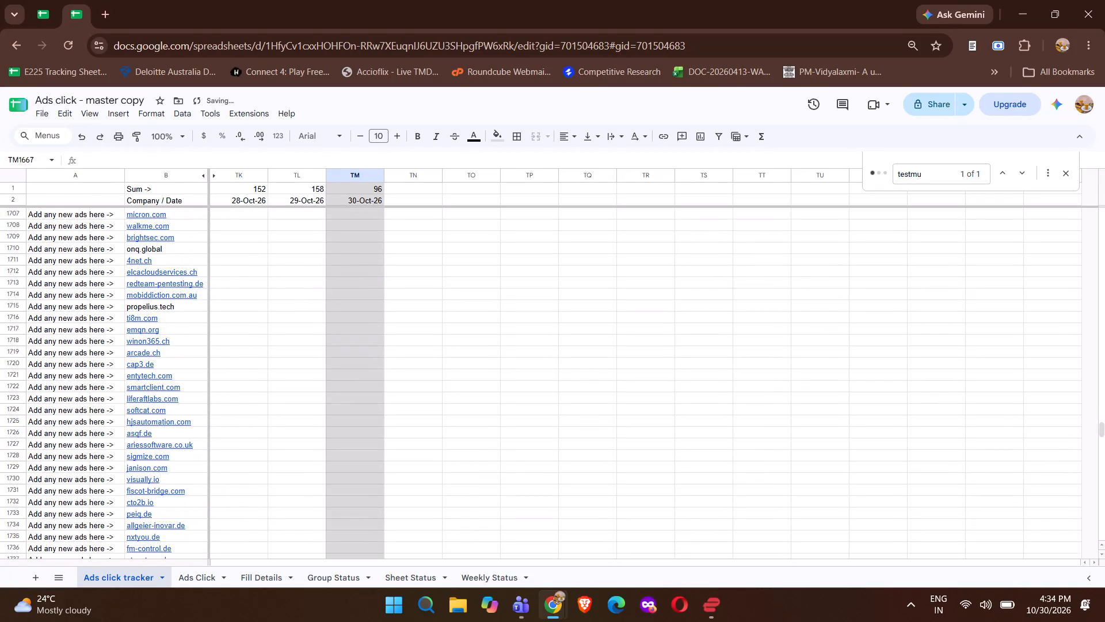
scroll(359, 342, down, 6)
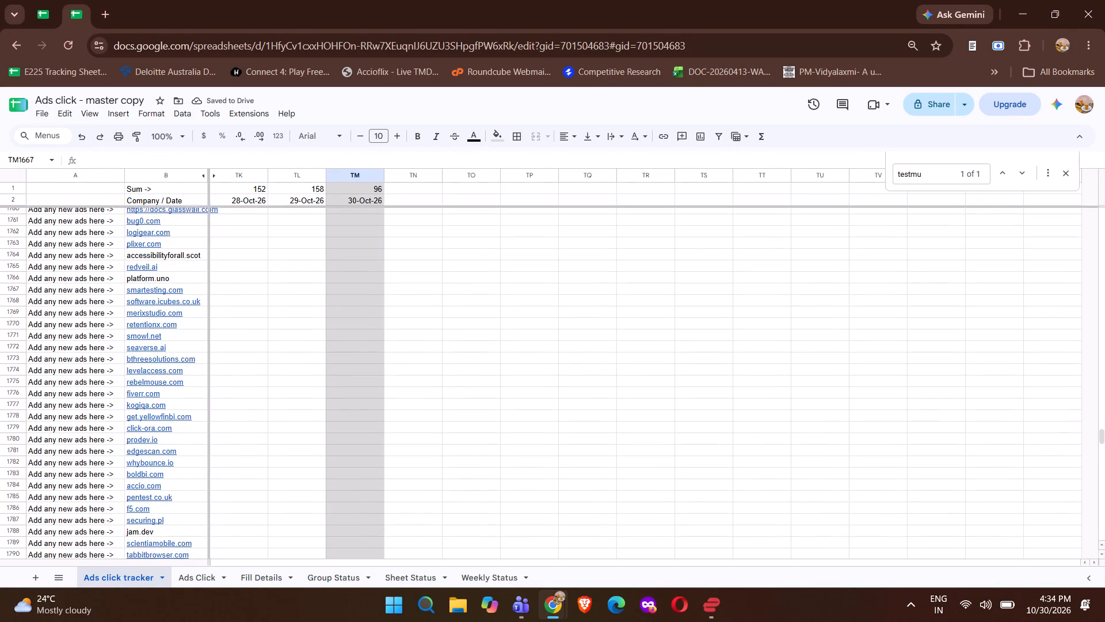
scroll(359, 342, down, 2)
scroll(359, 342, up, 5)
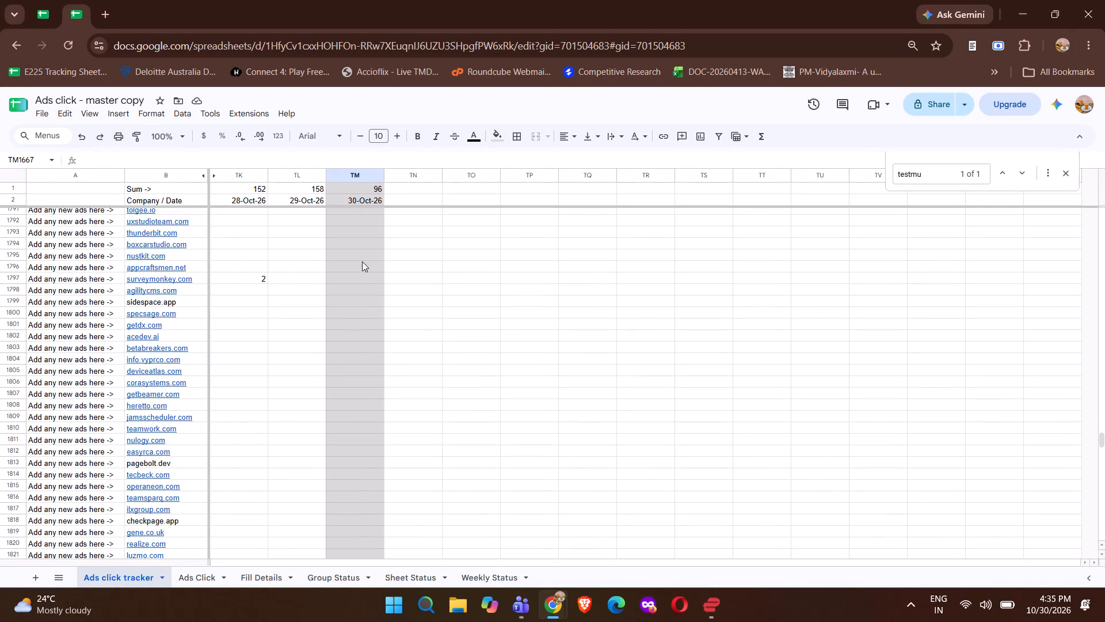
click(348, 280)
key(2)
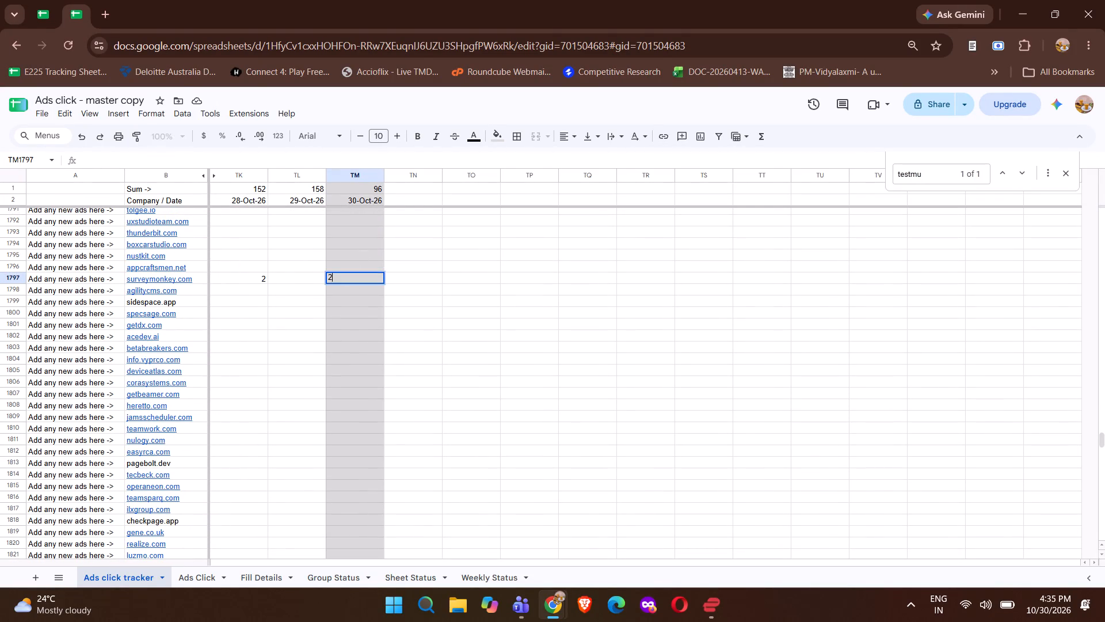
key(Return)
Set the appetize.io count for 30-Oct-26 to 3.
scroll(348, 280, down, 5)
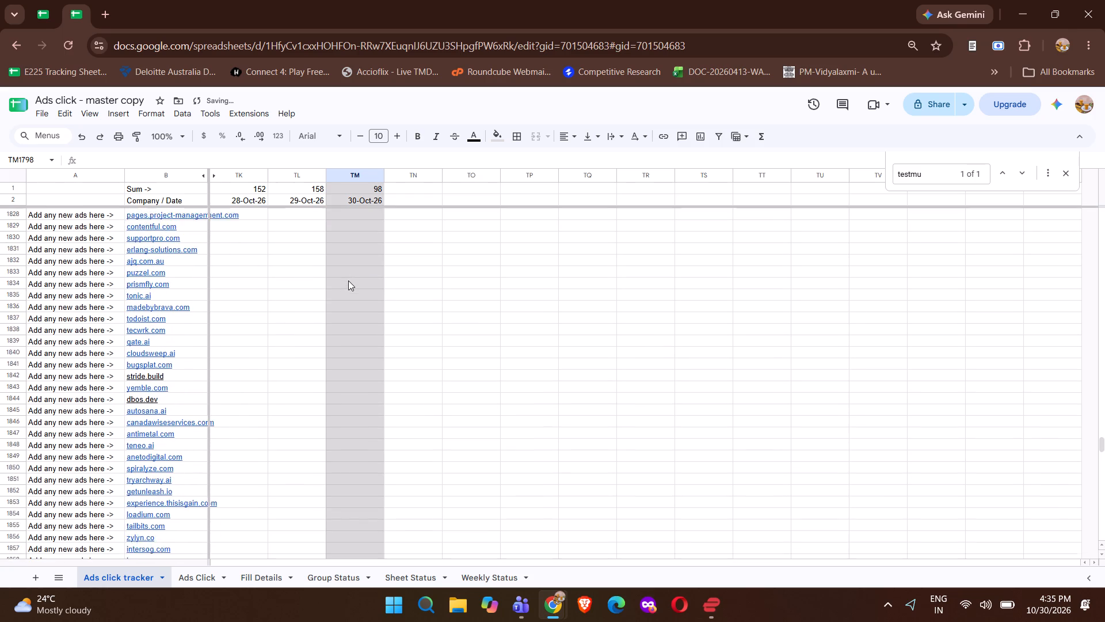
scroll(348, 280, down, 3)
scroll(348, 280, up, 2)
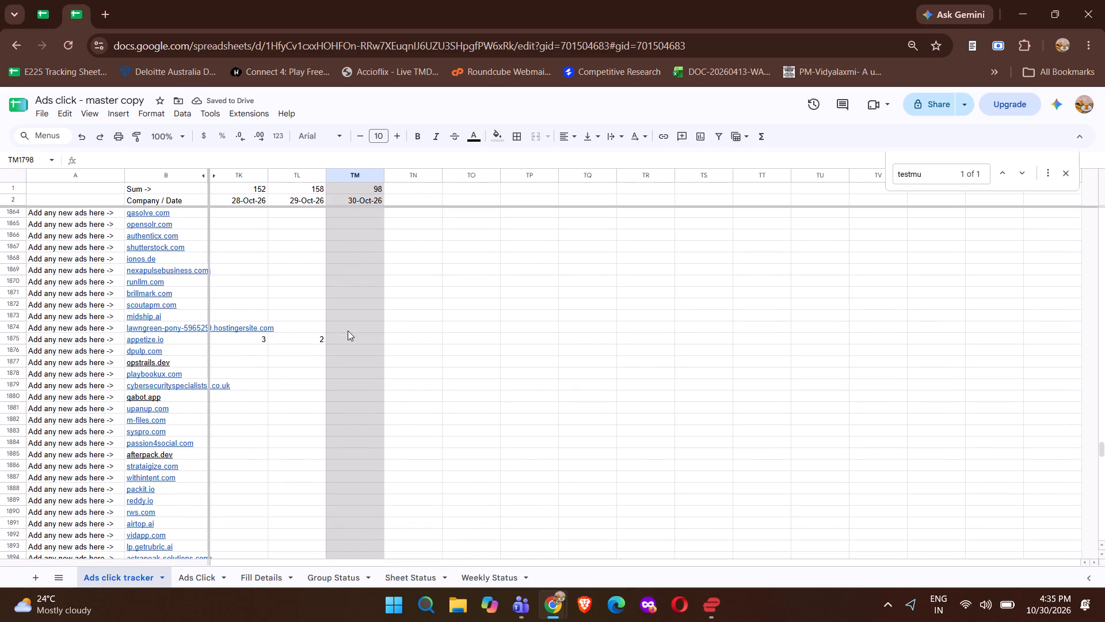
click(346, 341)
key(3)
key(Return)
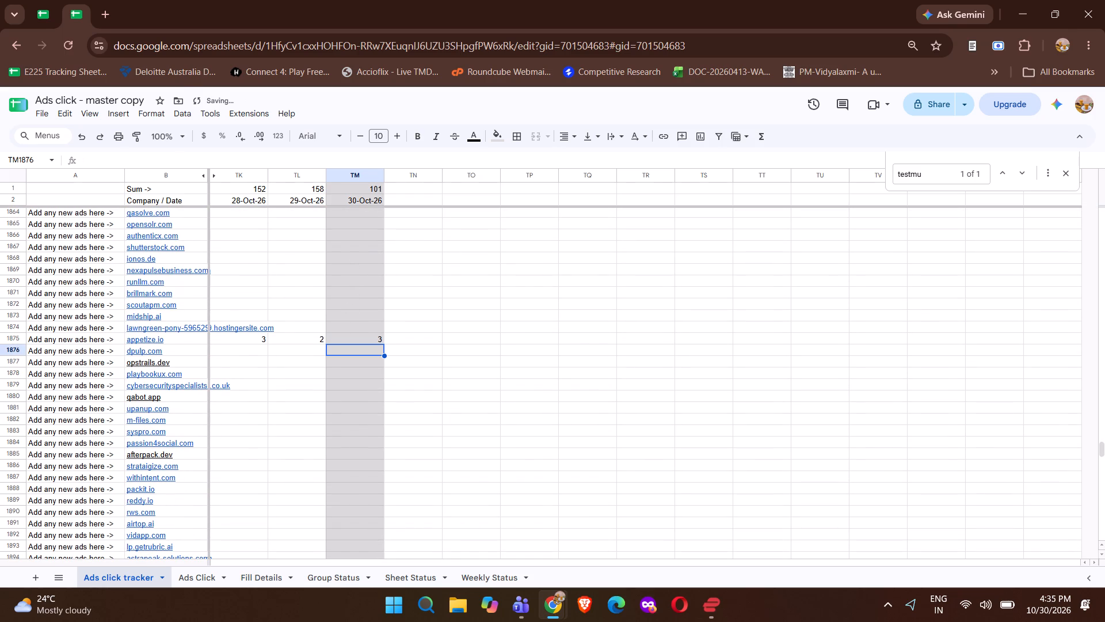
Set the parallel.ai count for 30-Oct-26 to 3, further down the company list.
scroll(346, 341, down, 5)
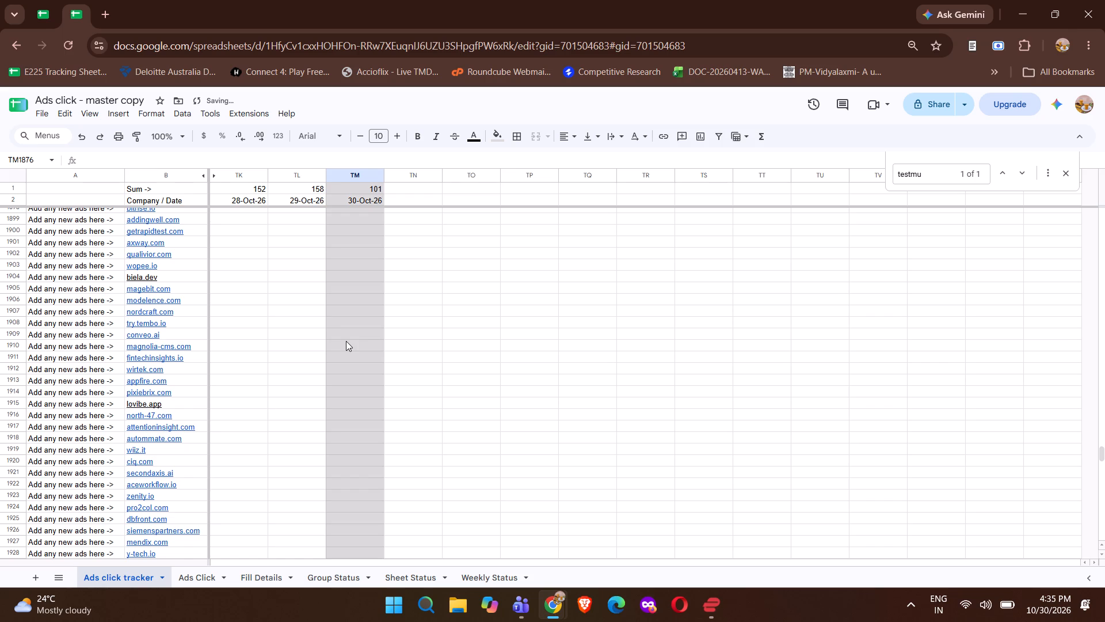
scroll(346, 341, down, 1)
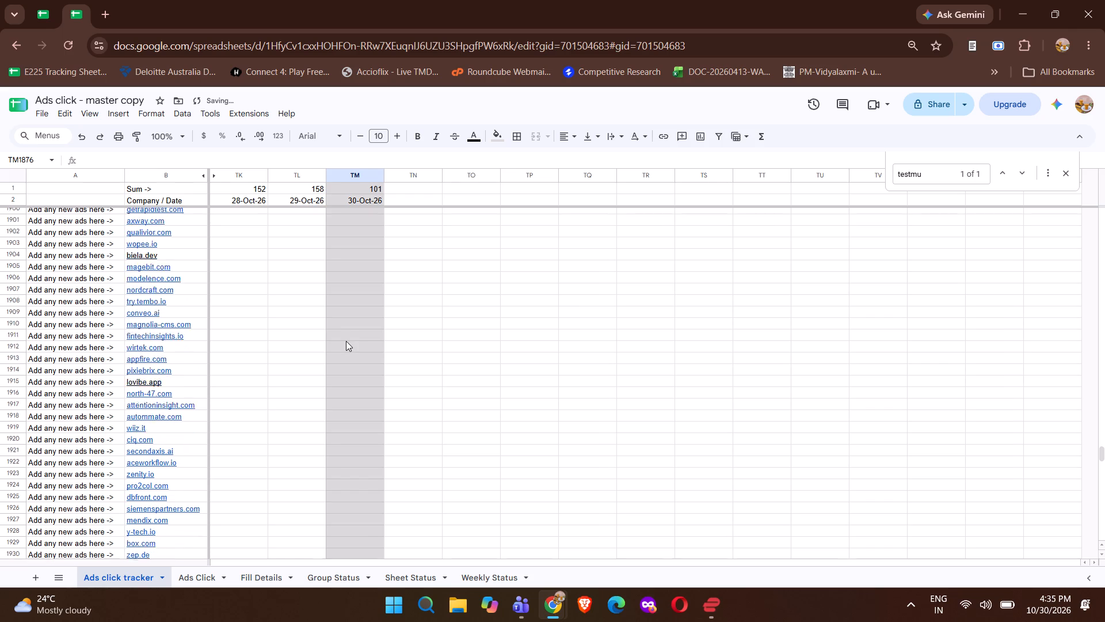
scroll(346, 341, down, 10)
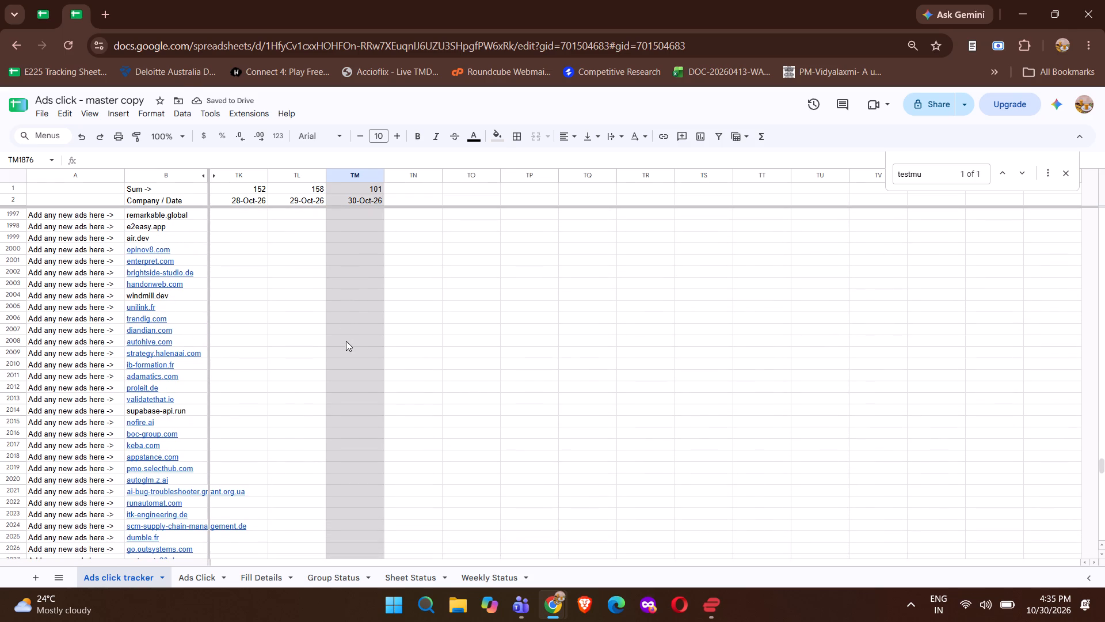
scroll(346, 341, down, 2)
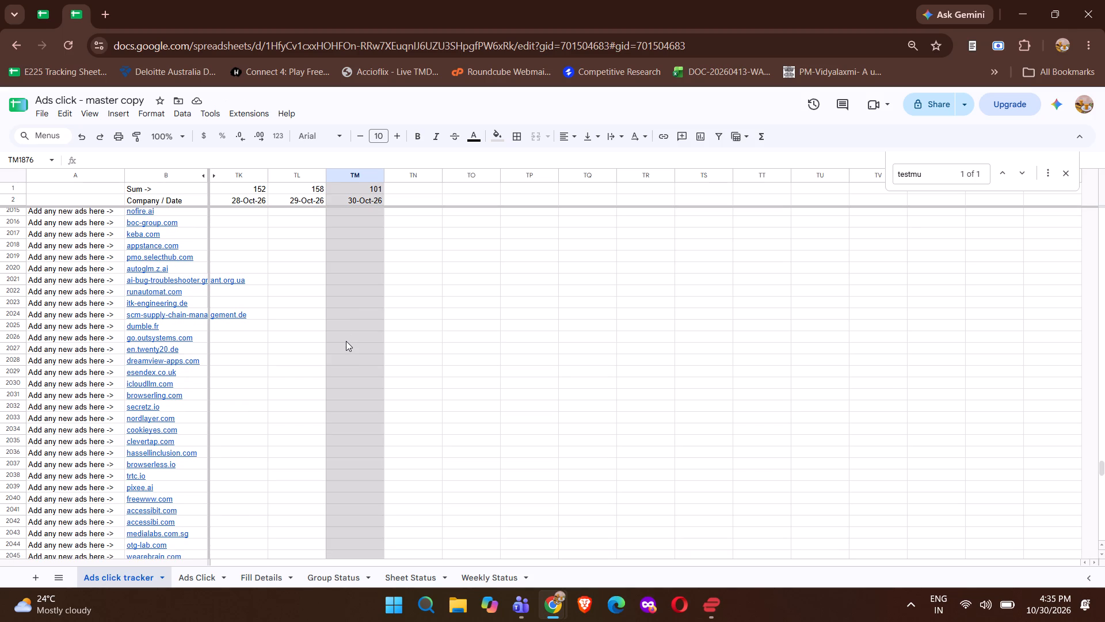
scroll(346, 341, down, 3)
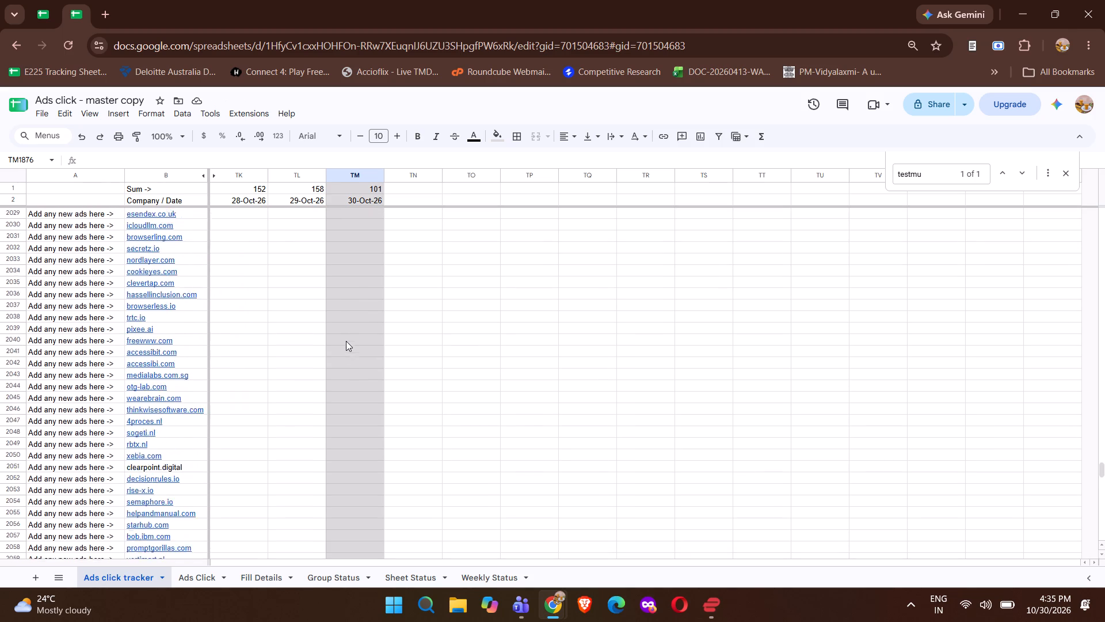
scroll(346, 341, down, 7)
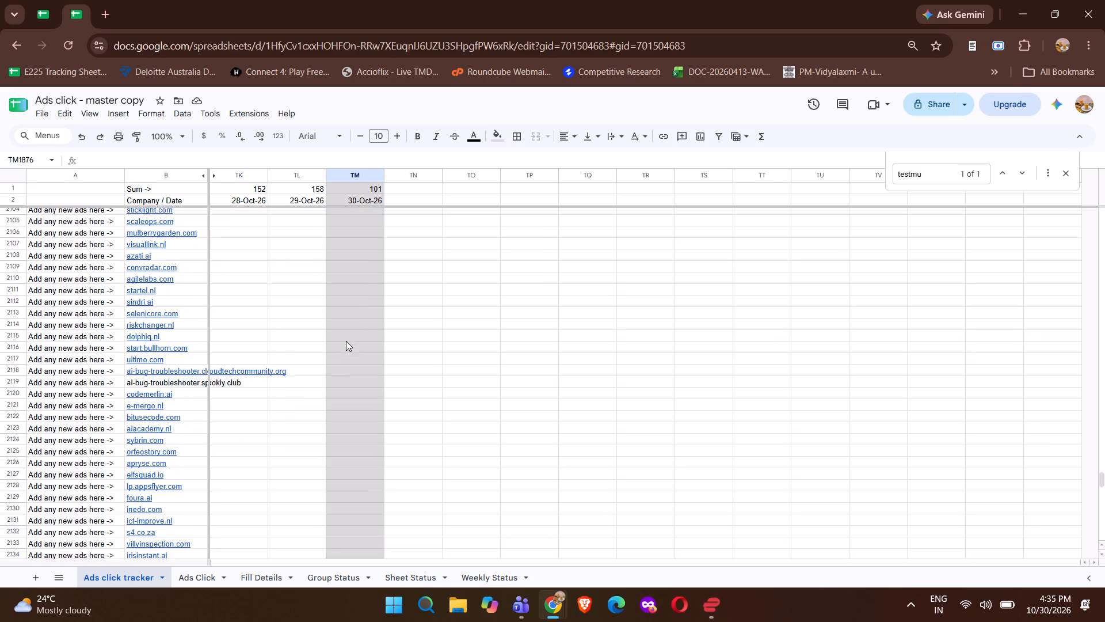
scroll(346, 341, down, 7)
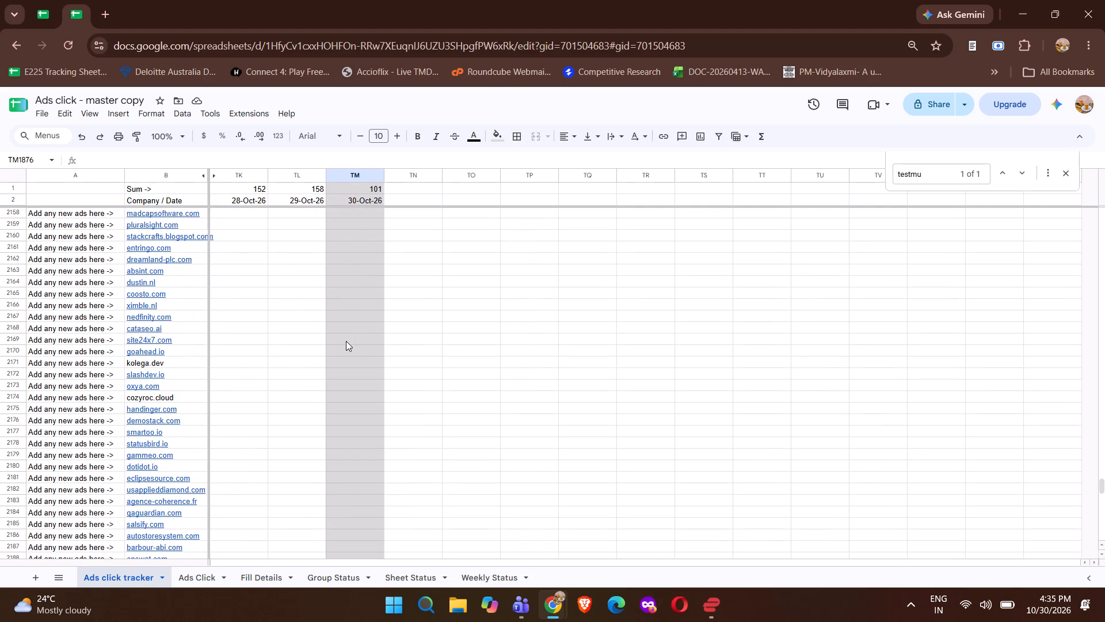
scroll(346, 341, down, 1)
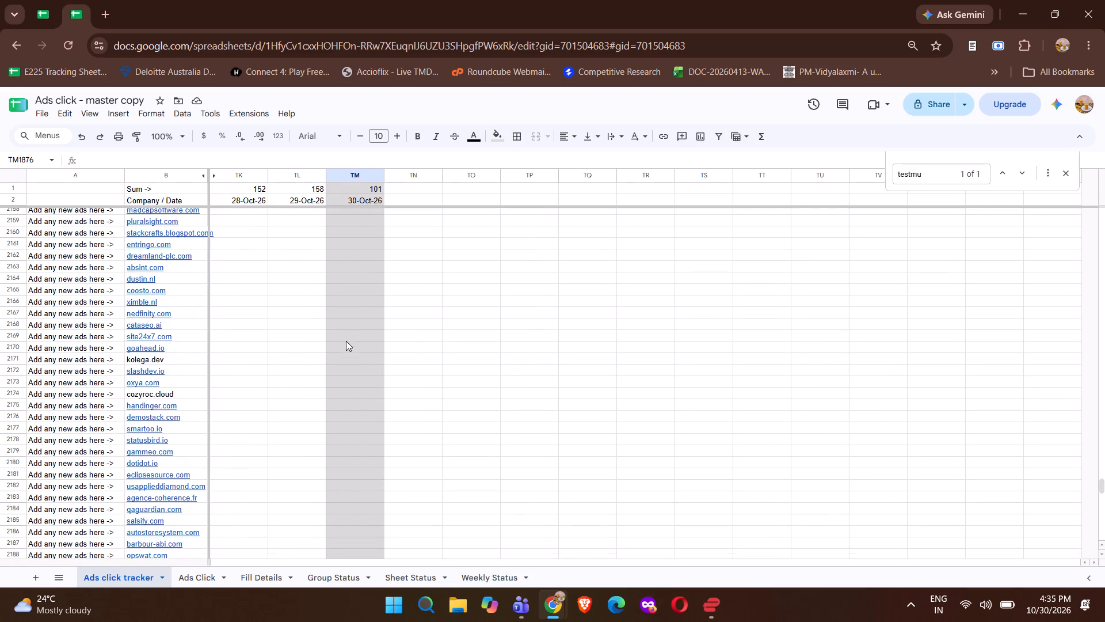
scroll(346, 341, down, 2)
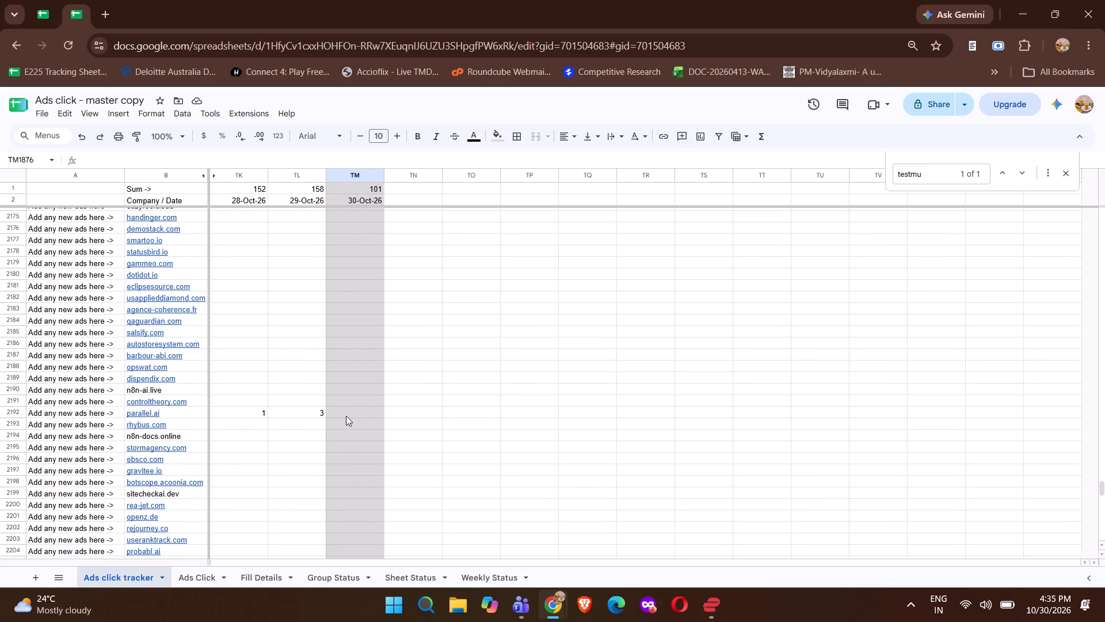
click(342, 413)
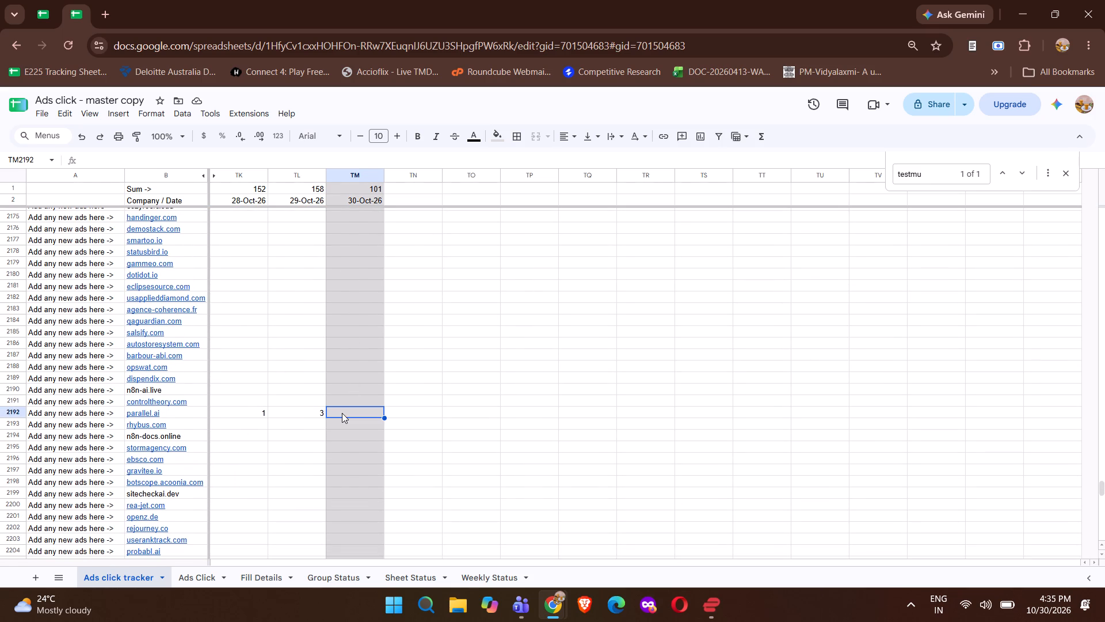
key(3)
key(Return)
Set the atsqa.org count for 30-Oct-26 to 2.
scroll(342, 413, down, 5)
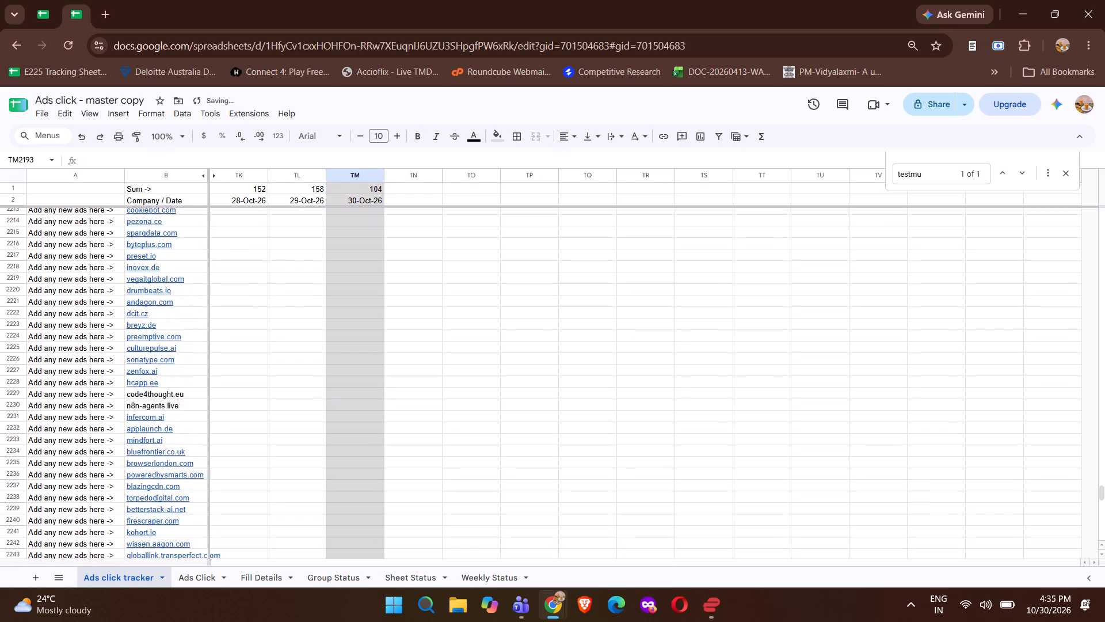
scroll(342, 413, down, 5)
scroll(342, 413, up, 1)
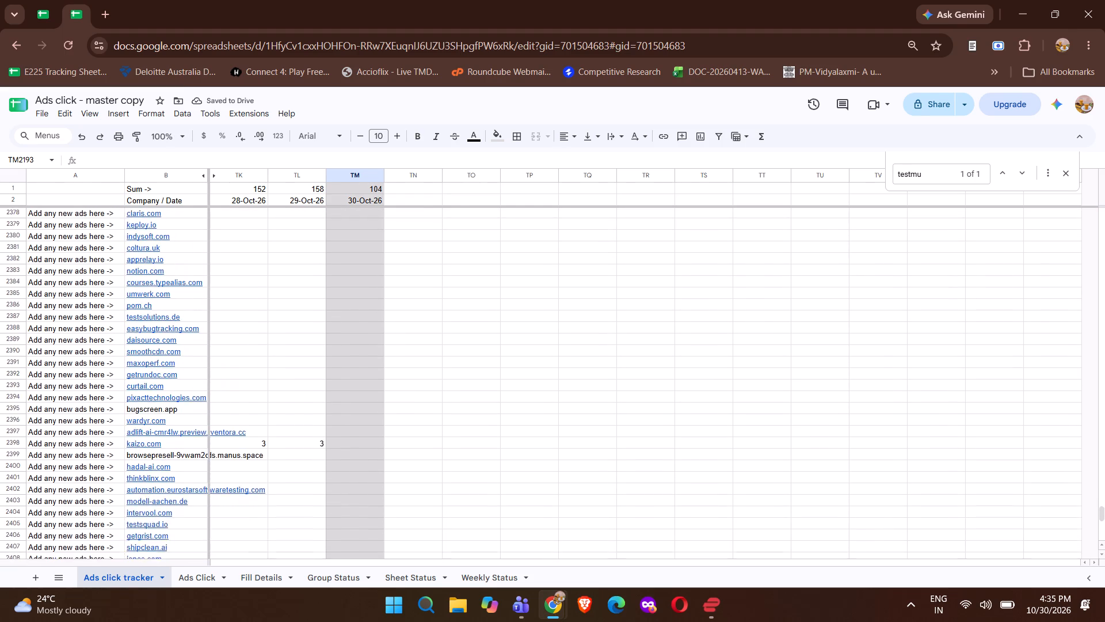
scroll(342, 413, up, 1)
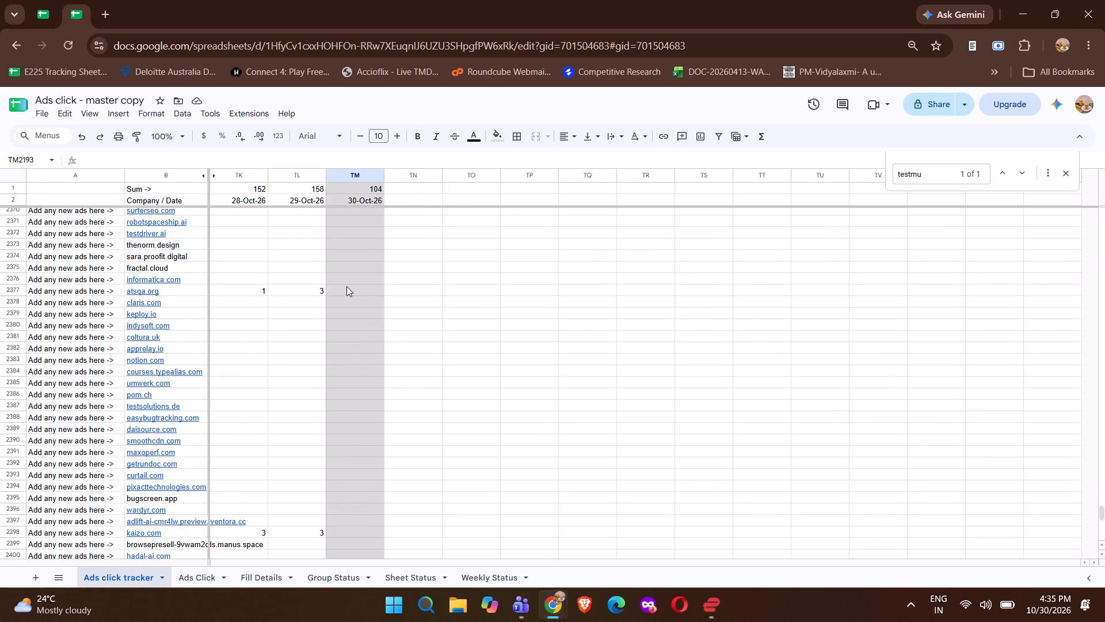
click(346, 286)
key(2)
key(Return)
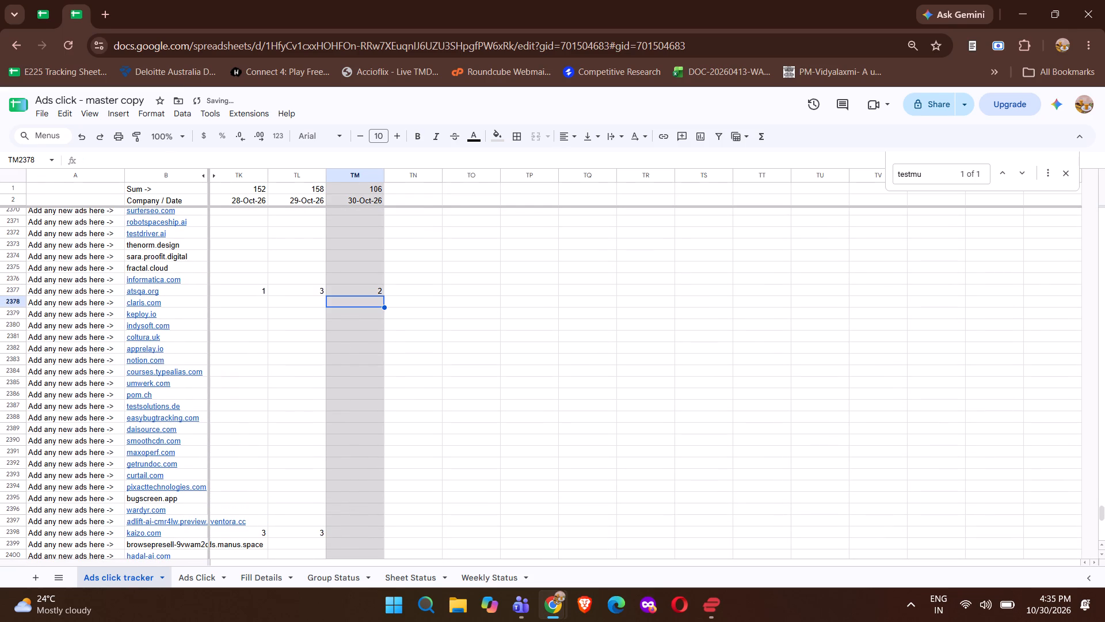
Select the kaizo.com count cell for 30-Oct-26.
click(346, 532)
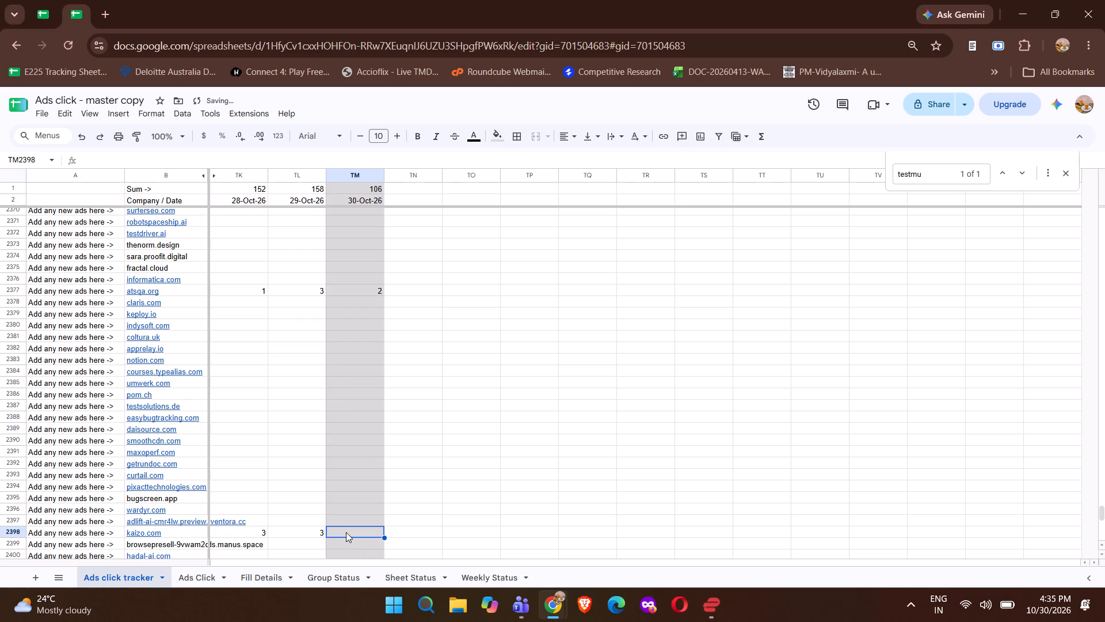
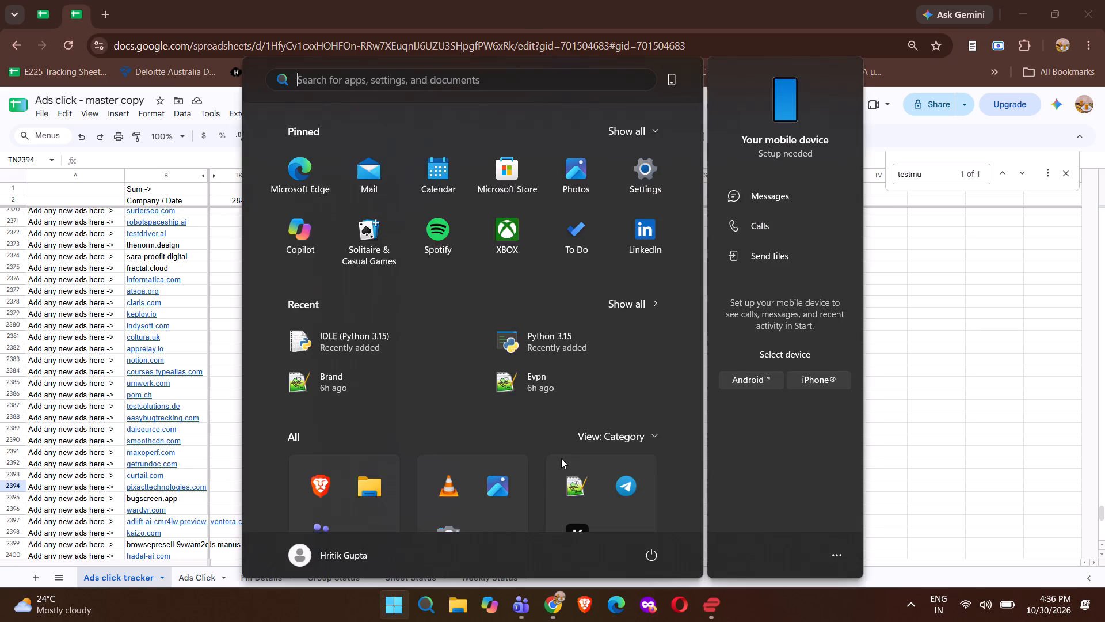
Open a Command Prompt window and run the brand.py script with Python.
text(cms=)
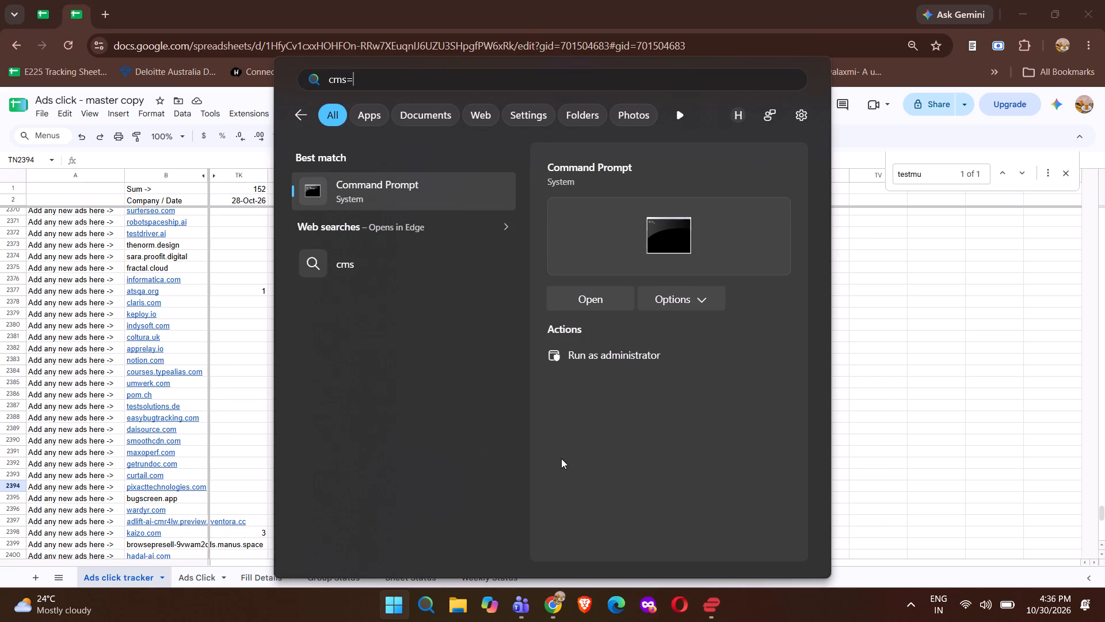
key(BackSpace)
key(BackSpace)
key(d)
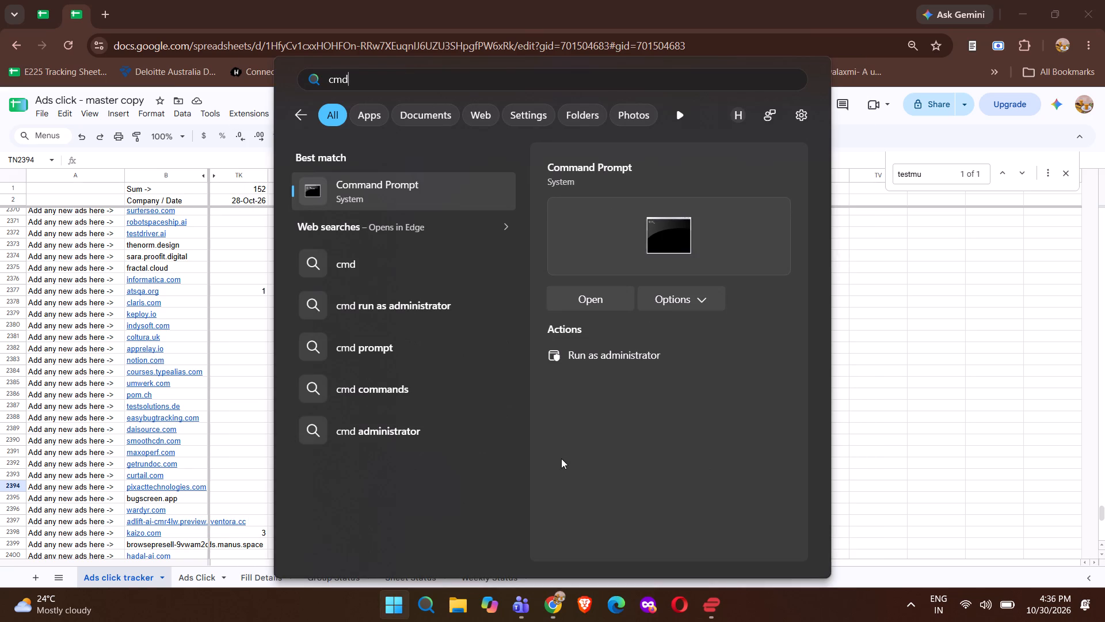
key(Return)
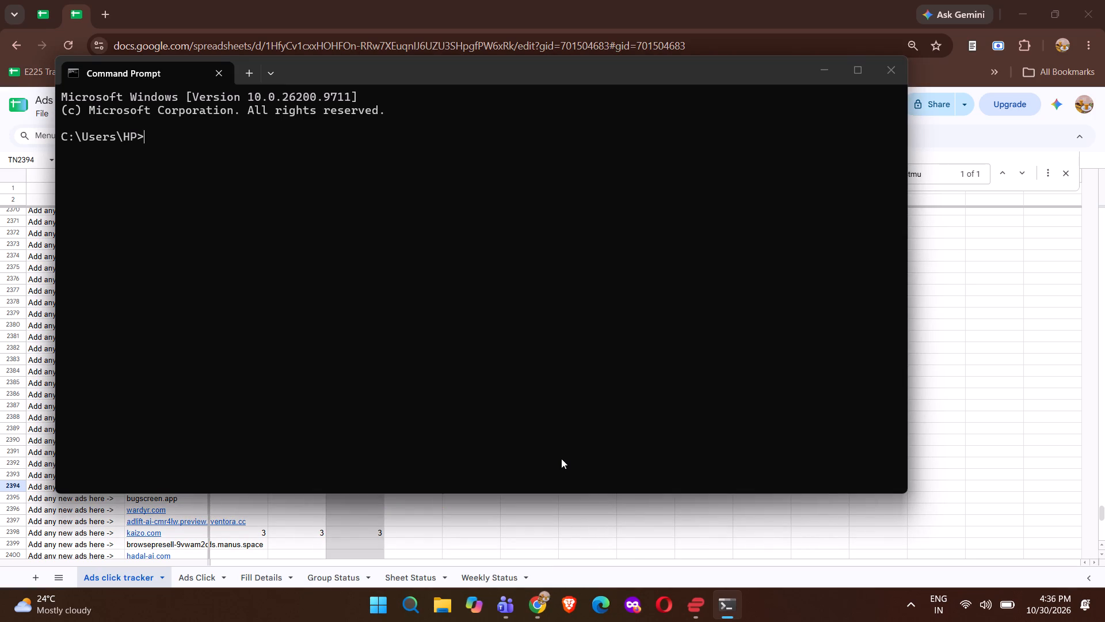
text(python brand)
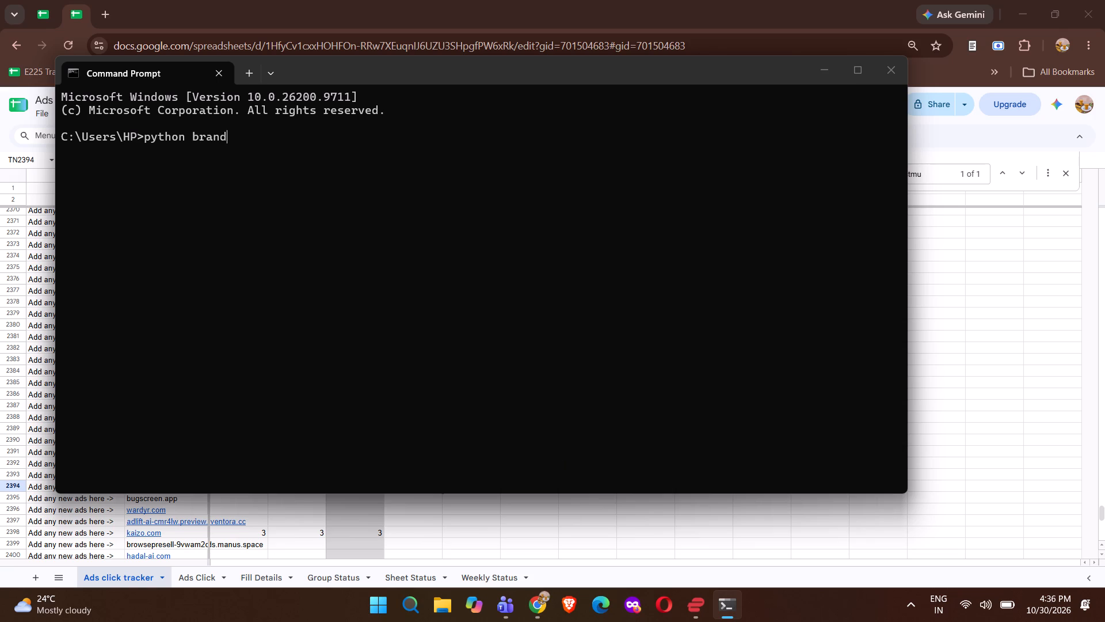
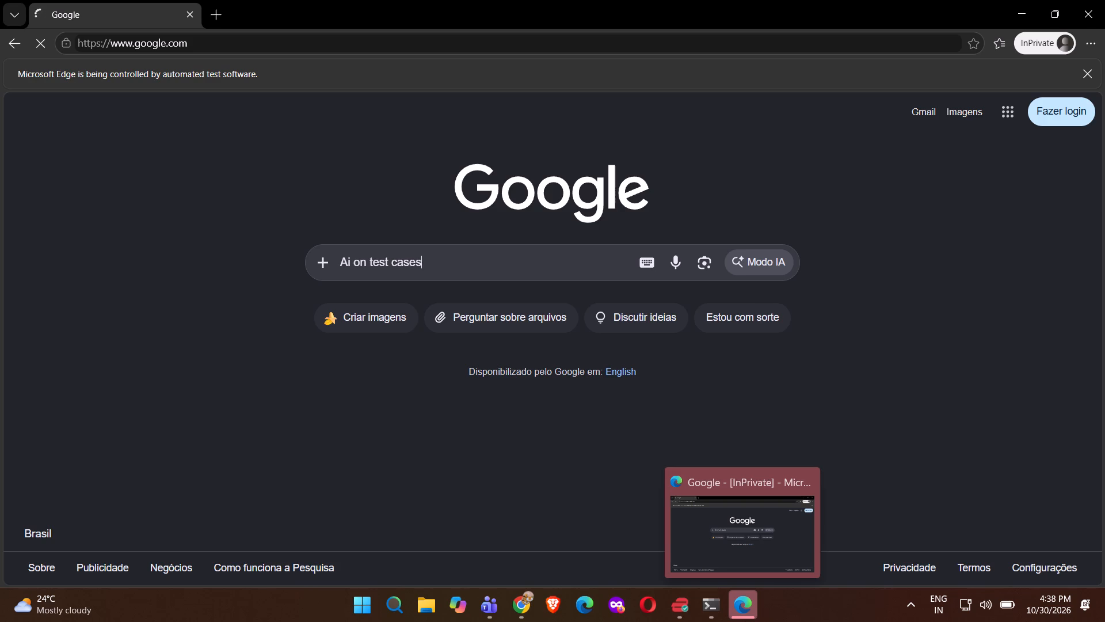
click(739, 606)
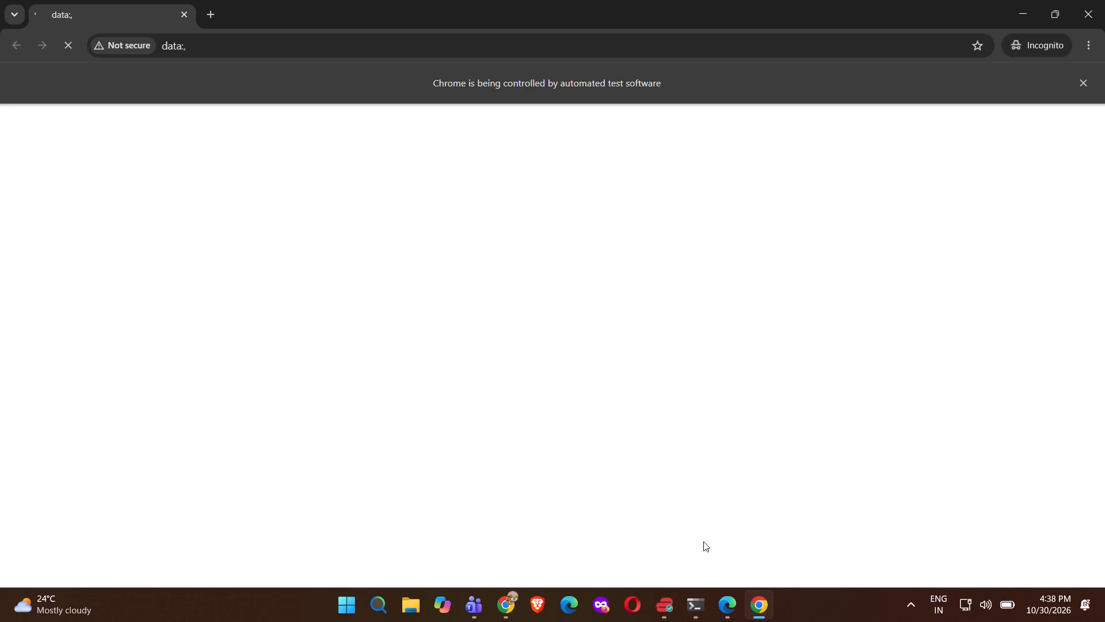
Pause the running brand.py scan in Command Prompt.
click(699, 606)
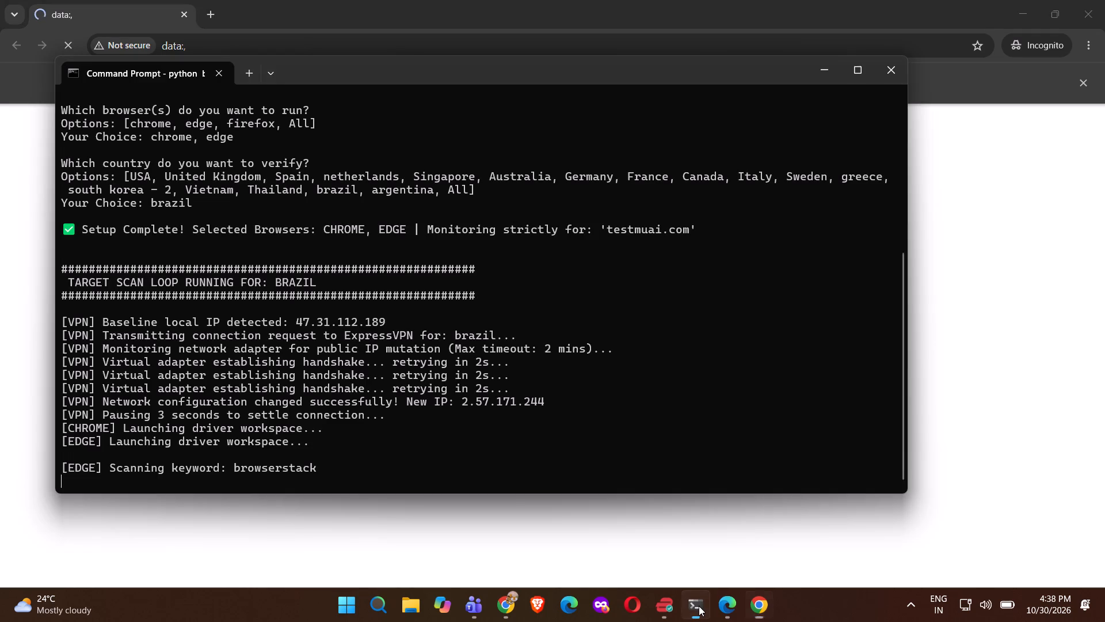
key(Return)
key(Return)
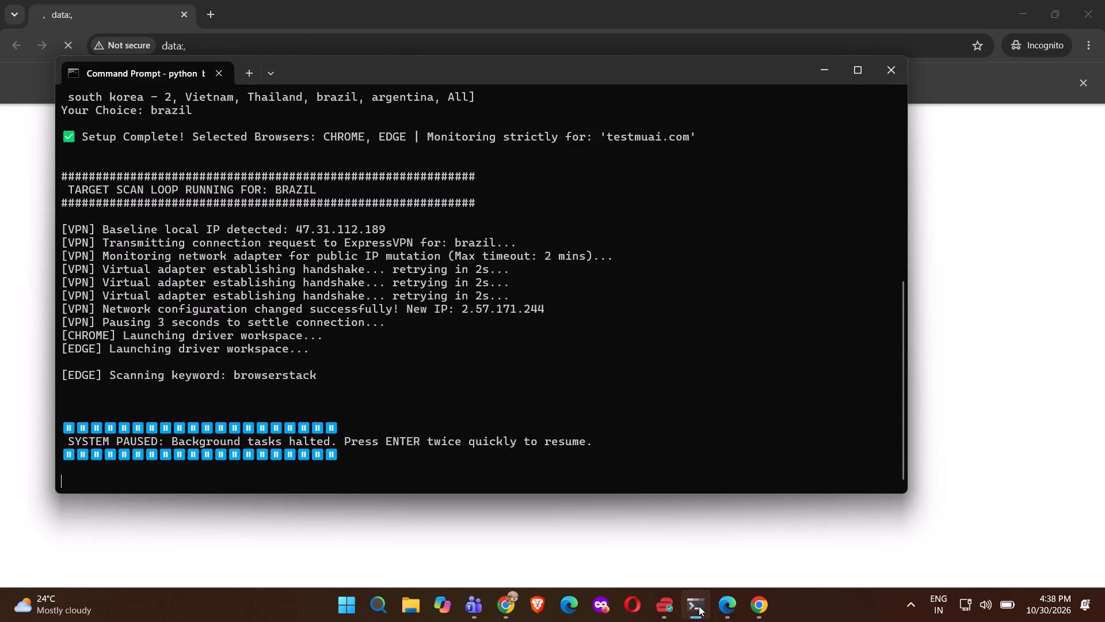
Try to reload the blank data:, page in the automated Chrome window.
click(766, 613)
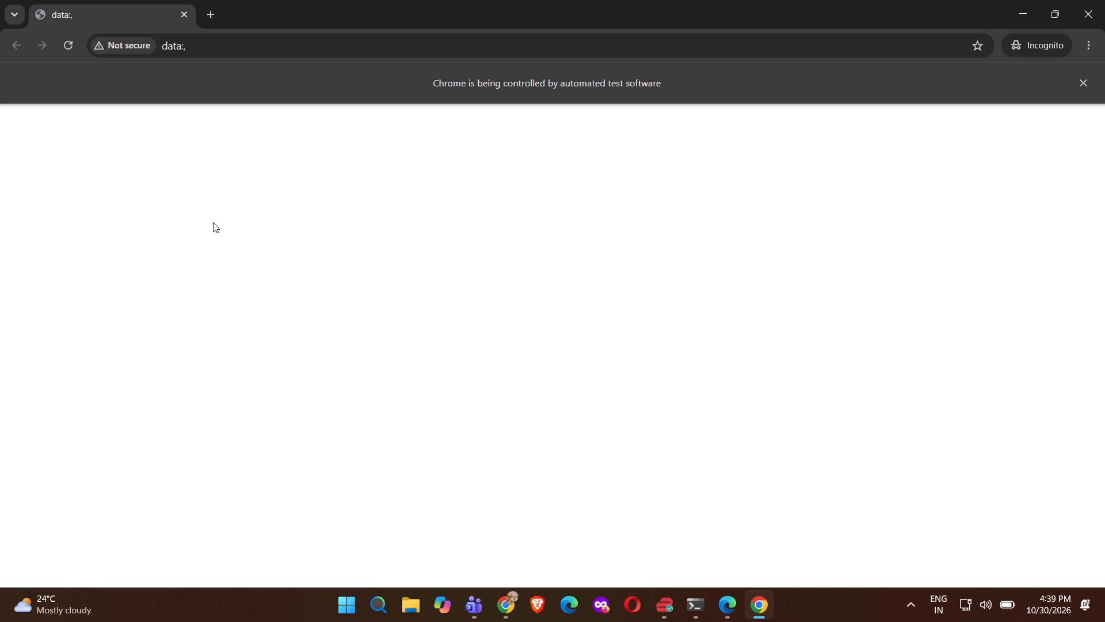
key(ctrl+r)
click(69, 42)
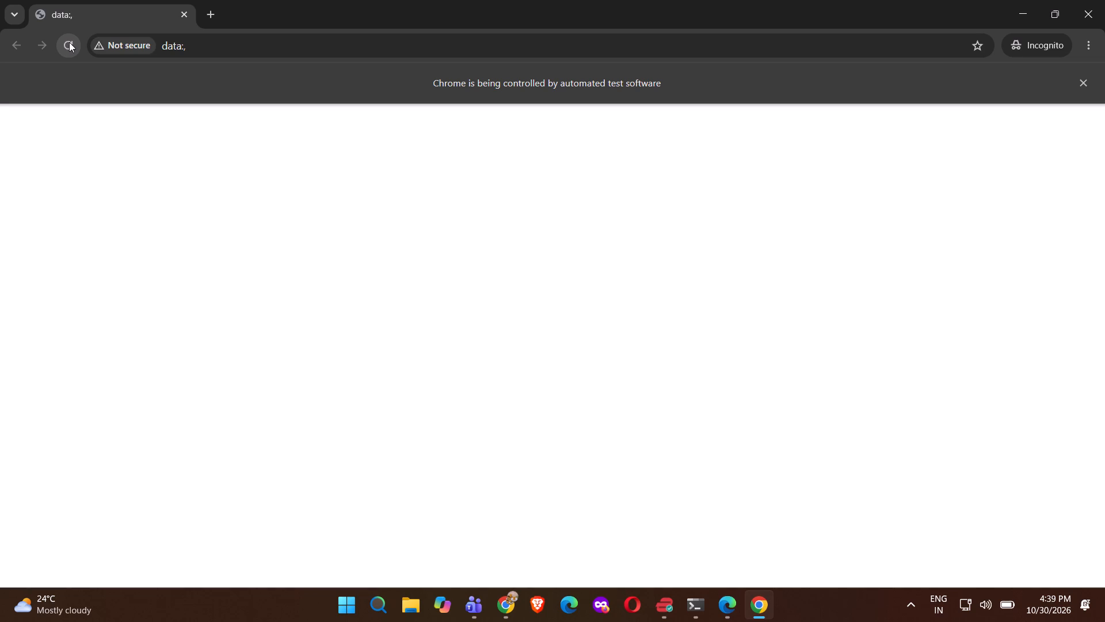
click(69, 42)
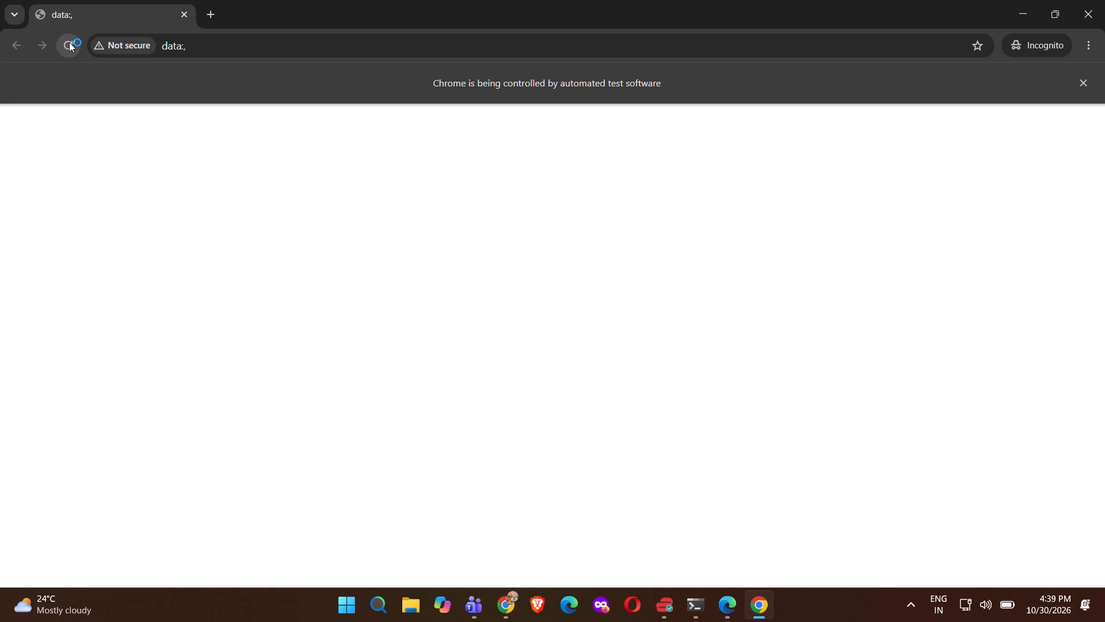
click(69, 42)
Replace the blank data:, tab in the automated Chrome window with a new Incognito tab.
click(216, 8)
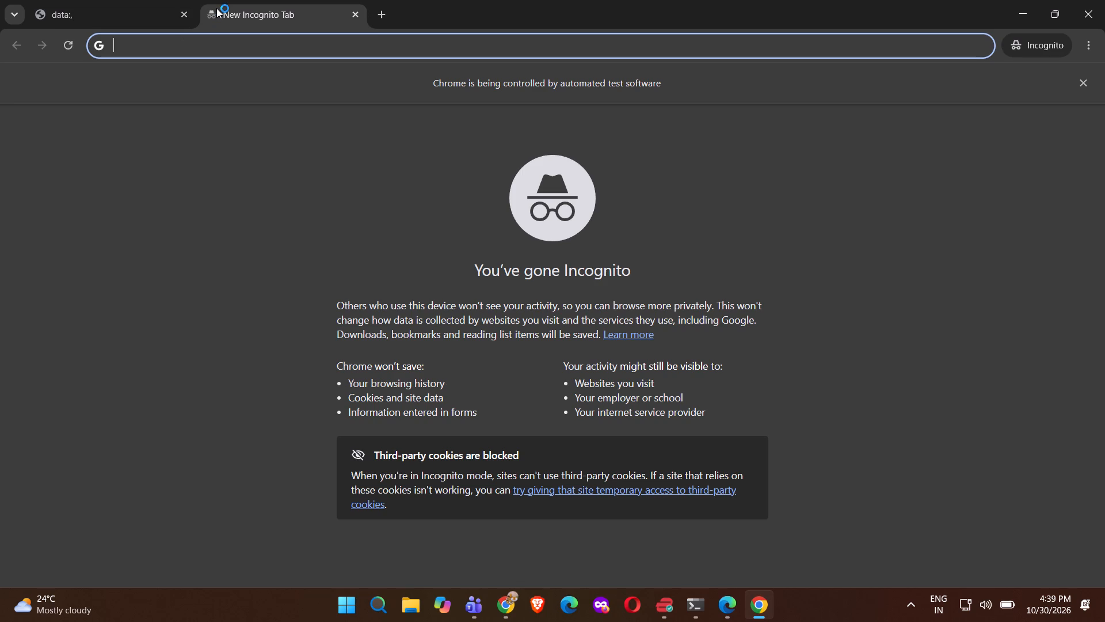
click(162, 5)
click(71, 41)
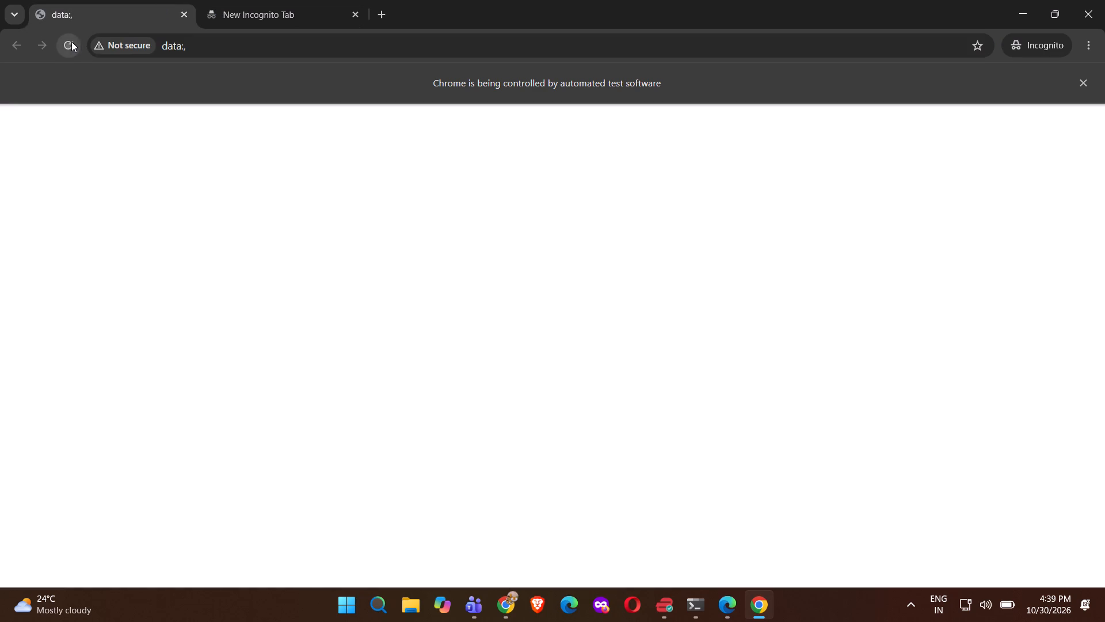
click(184, 22)
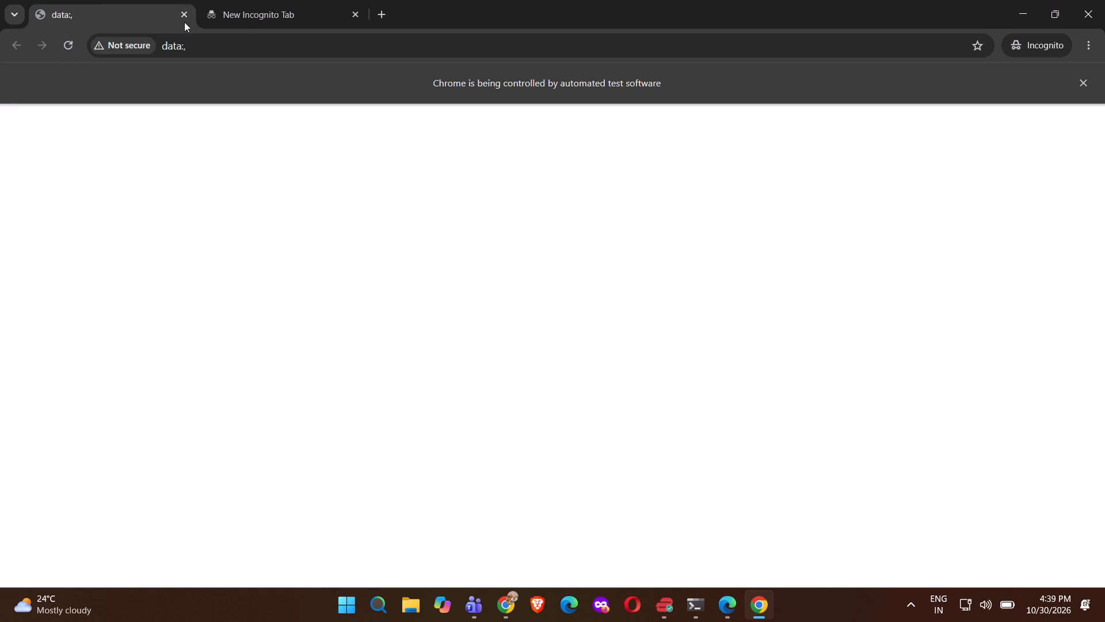
click(184, 19)
key(ctrl+r)
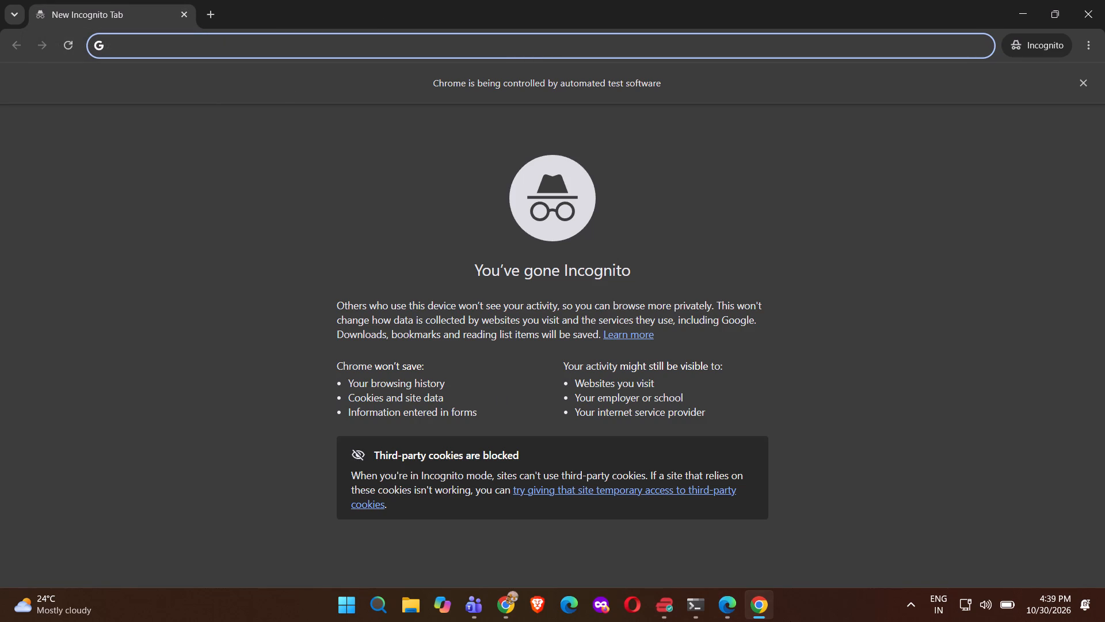
Reload the browserstack search in the automated Edge window and change the Google results to English.
click(742, 606)
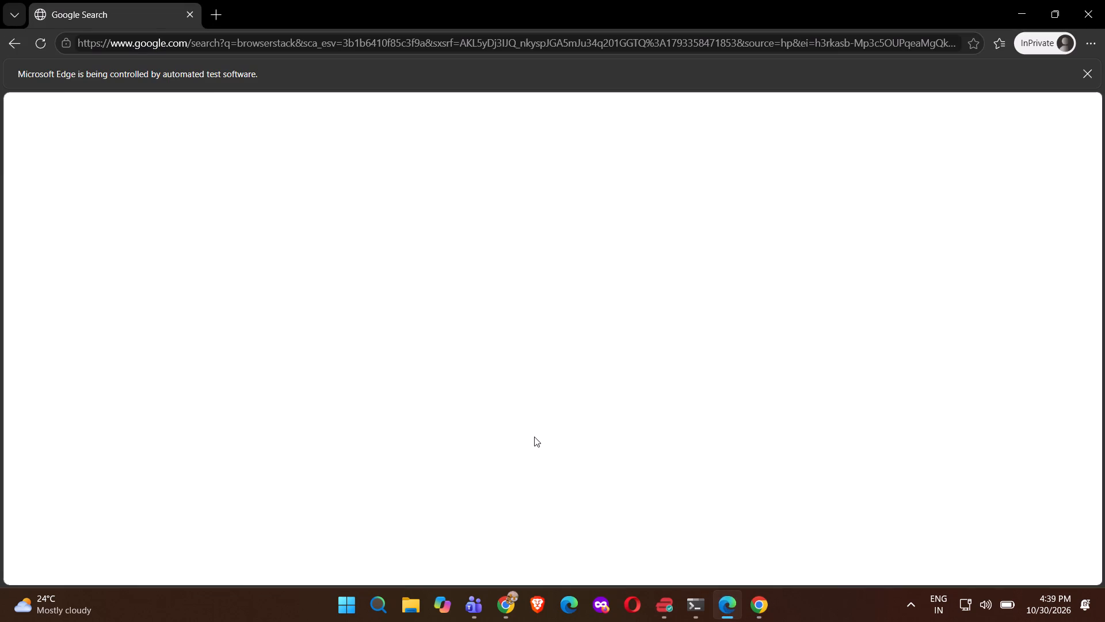
key(ctrl+r)
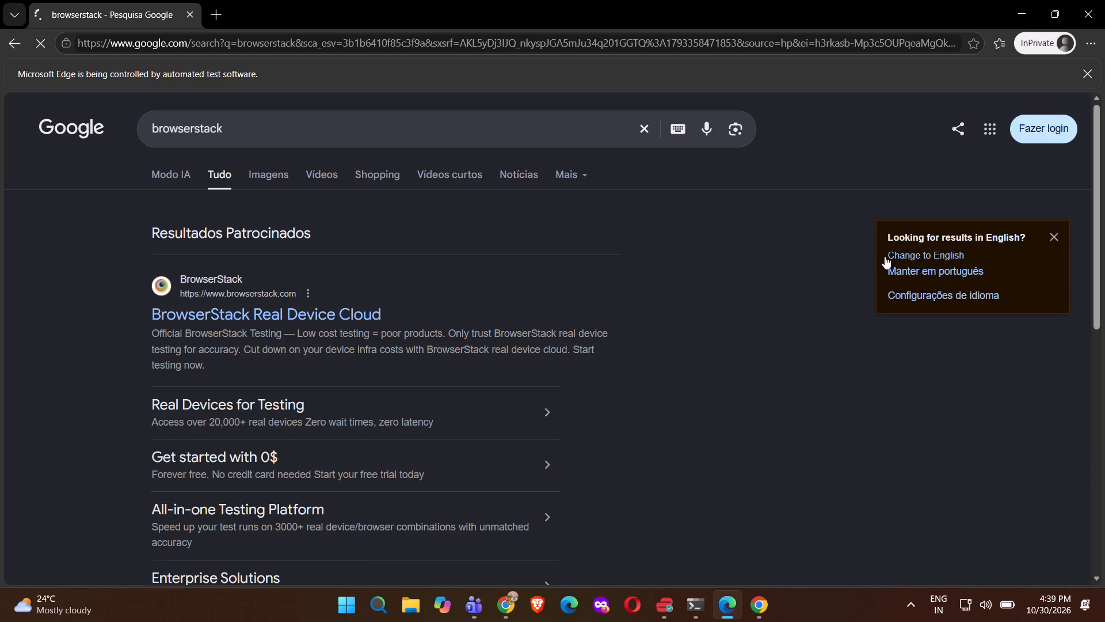
click(905, 249)
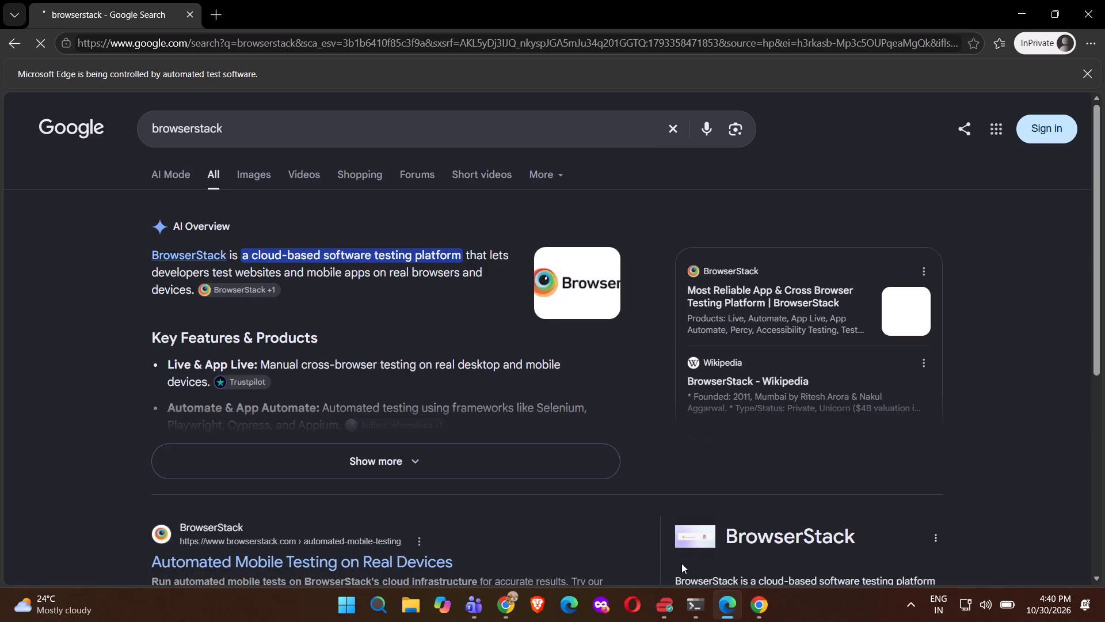
Resume the paused brand.py scan in Command Prompt.
click(693, 614)
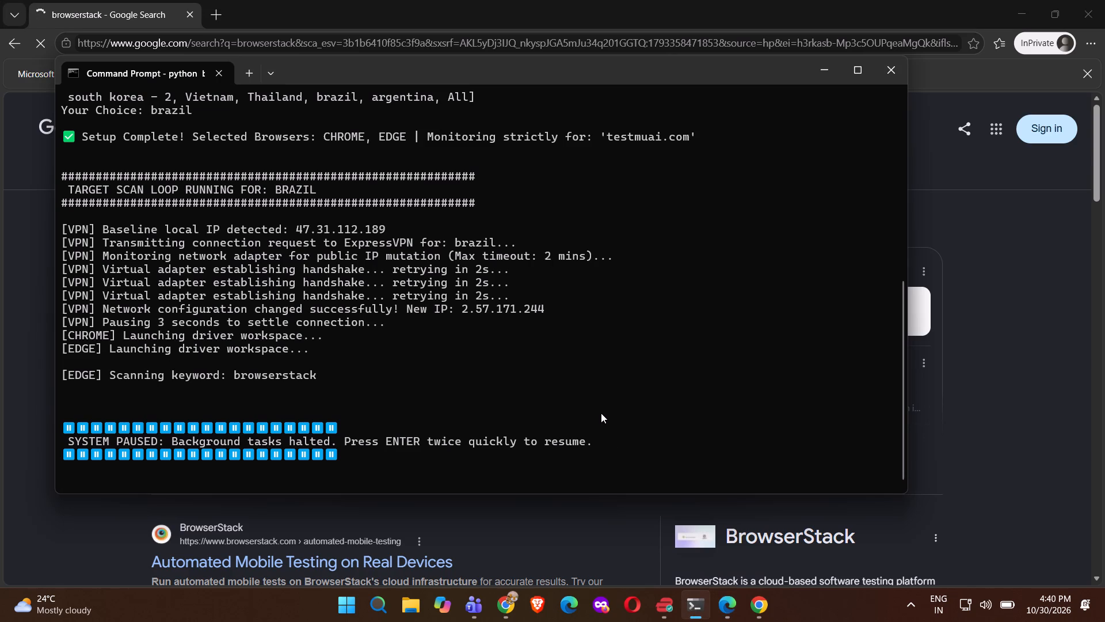
key(Return)
key(Return)
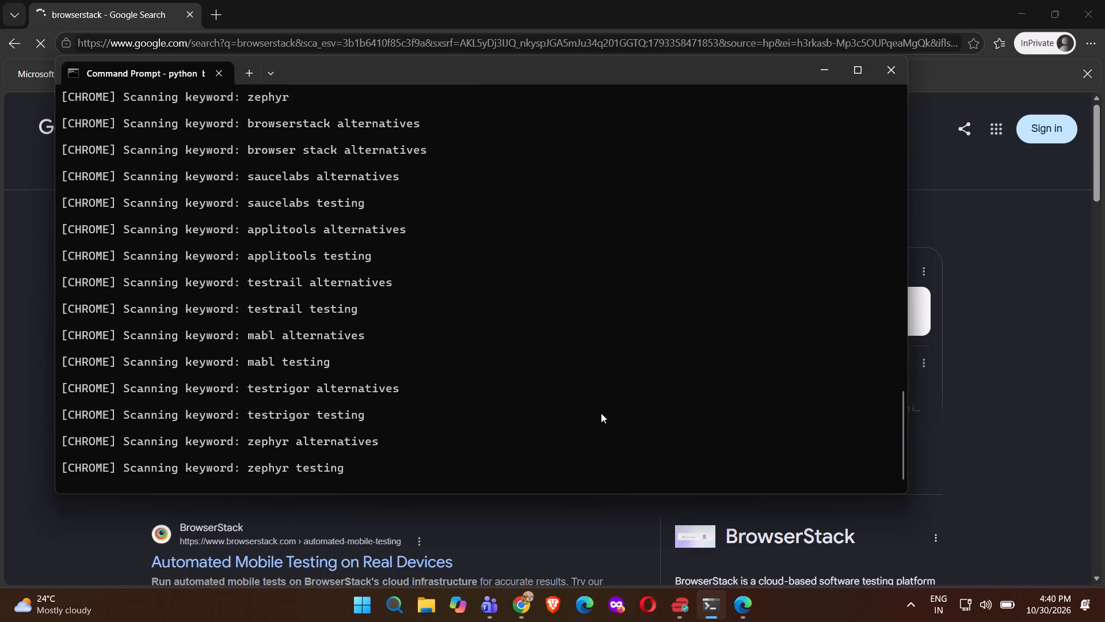
Check the scan in the Edge window and return to the Ads click - master copy spreadsheet in Chrome.
click(732, 604)
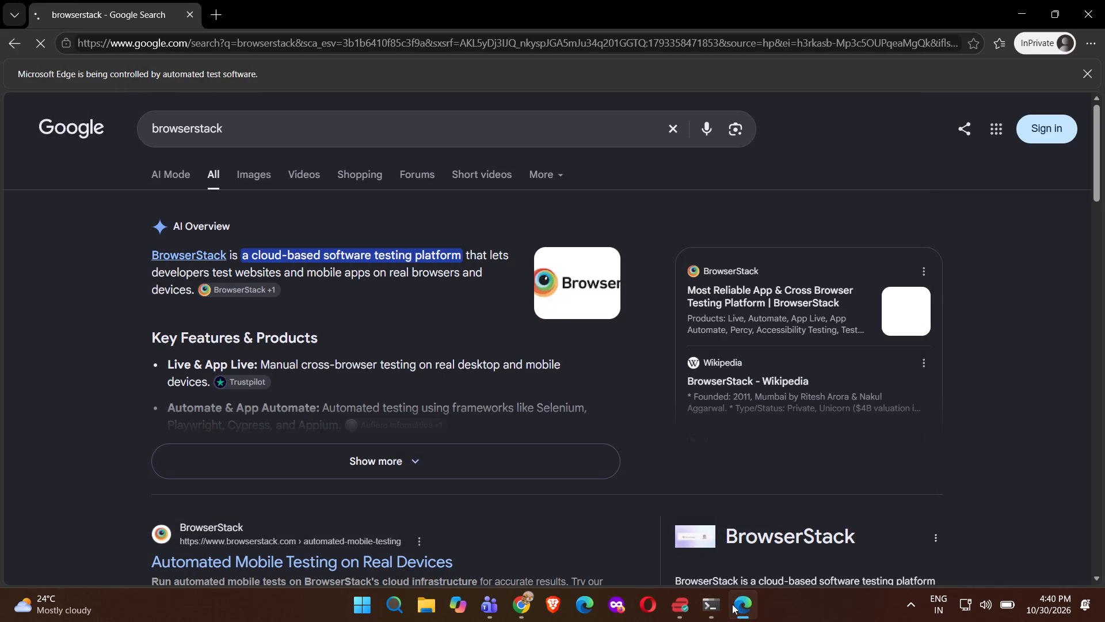
click(519, 612)
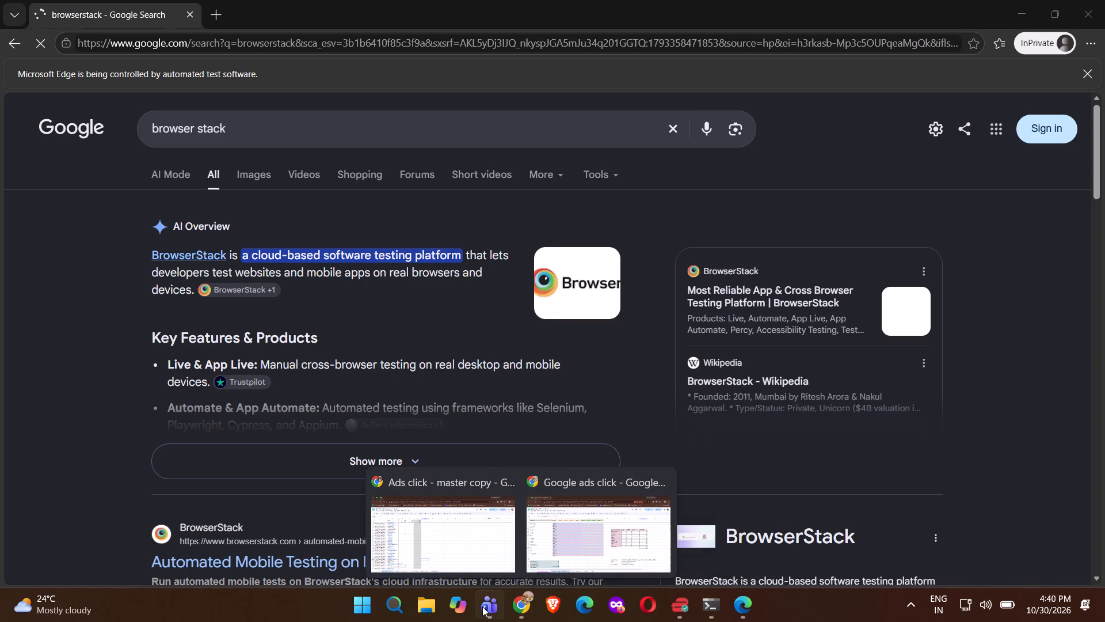
click(452, 563)
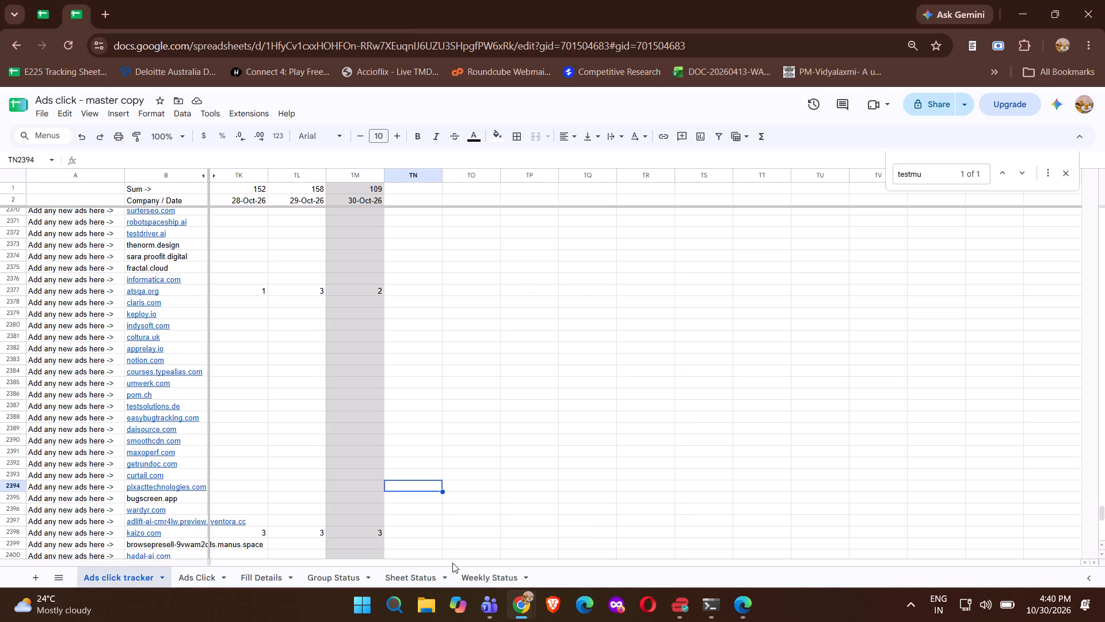
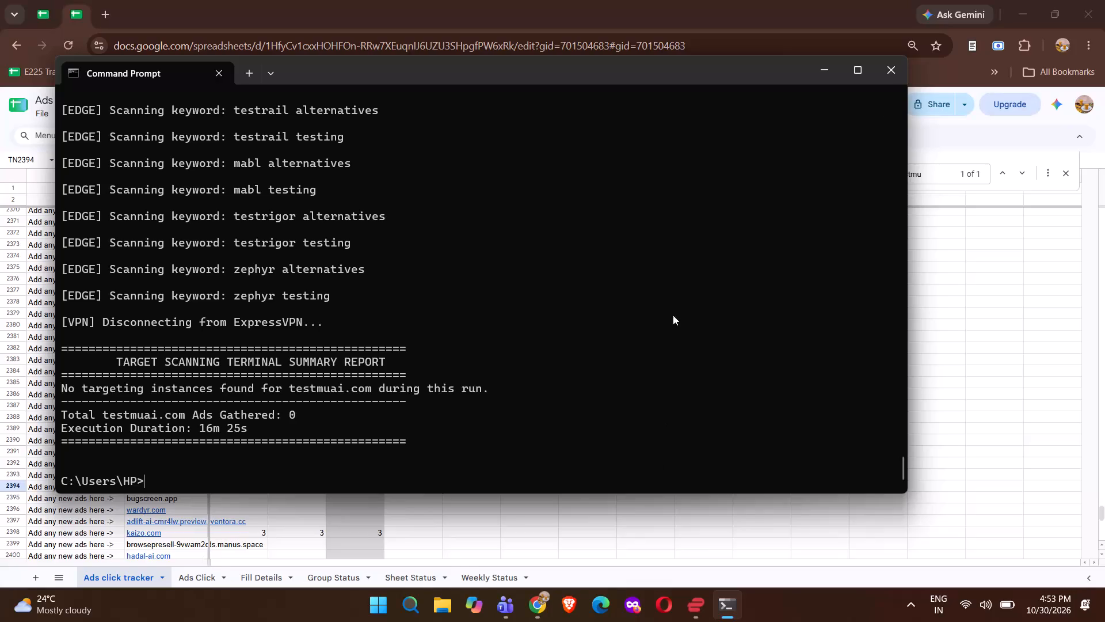
Close the Command Prompt window now that the brand.py scan has ended.
click(897, 74)
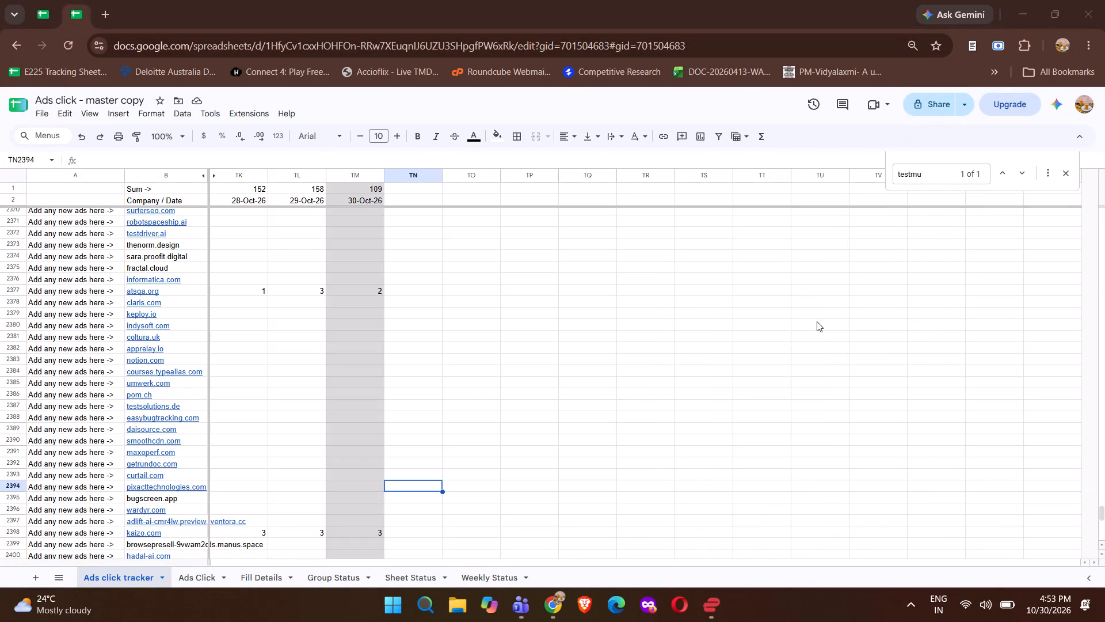
Close the ExpressVPN window and quit ExpressVPN completely so it no longer runs in the background.
click(707, 608)
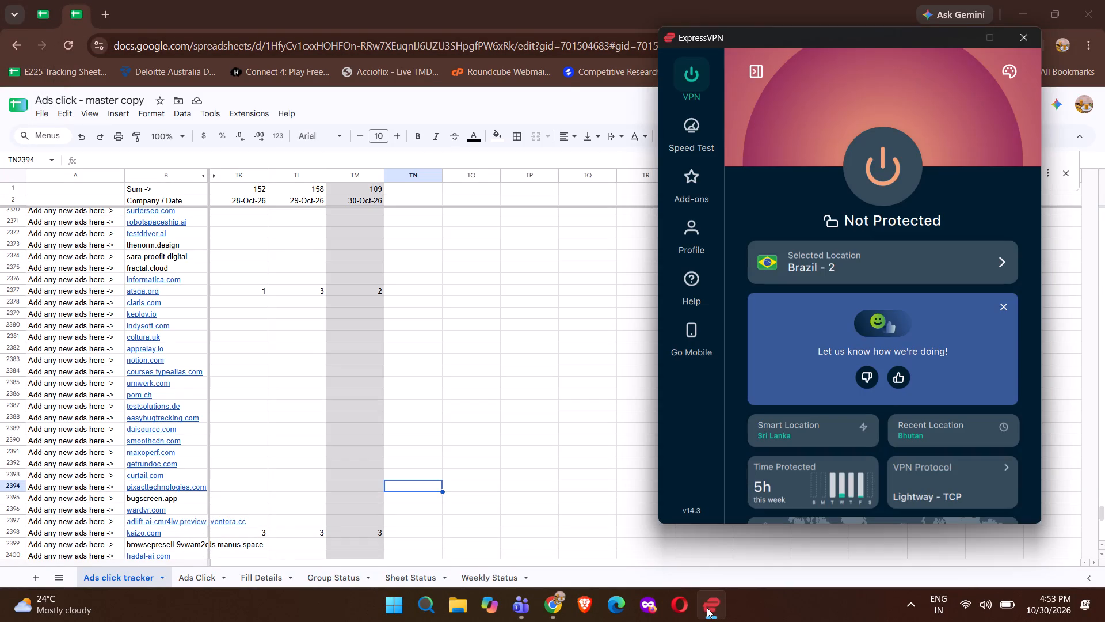
click(1018, 33)
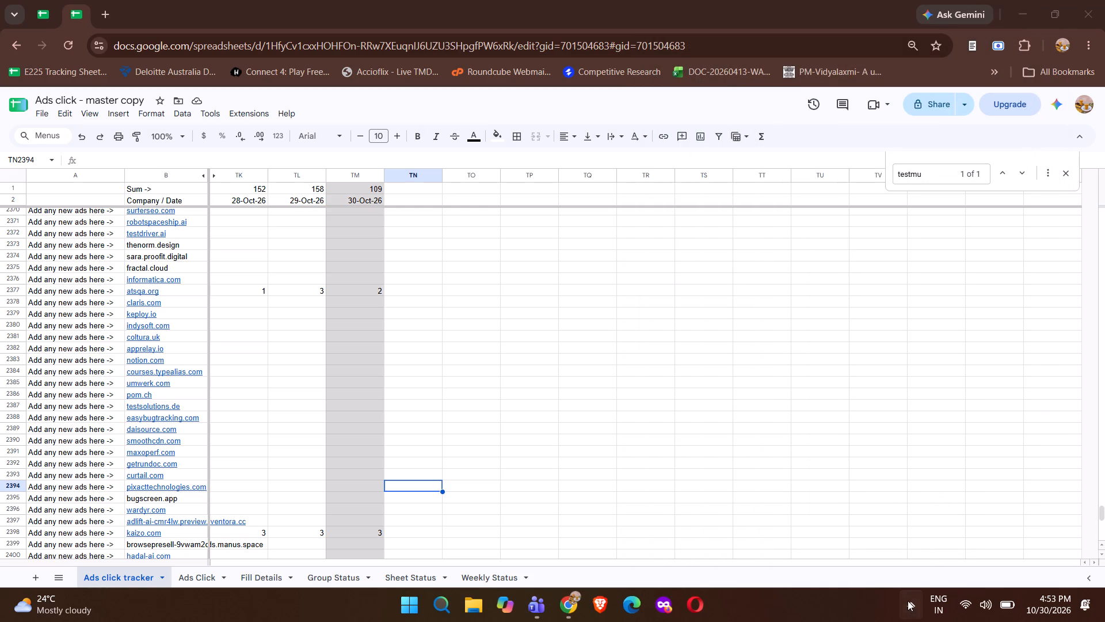
click(906, 609)
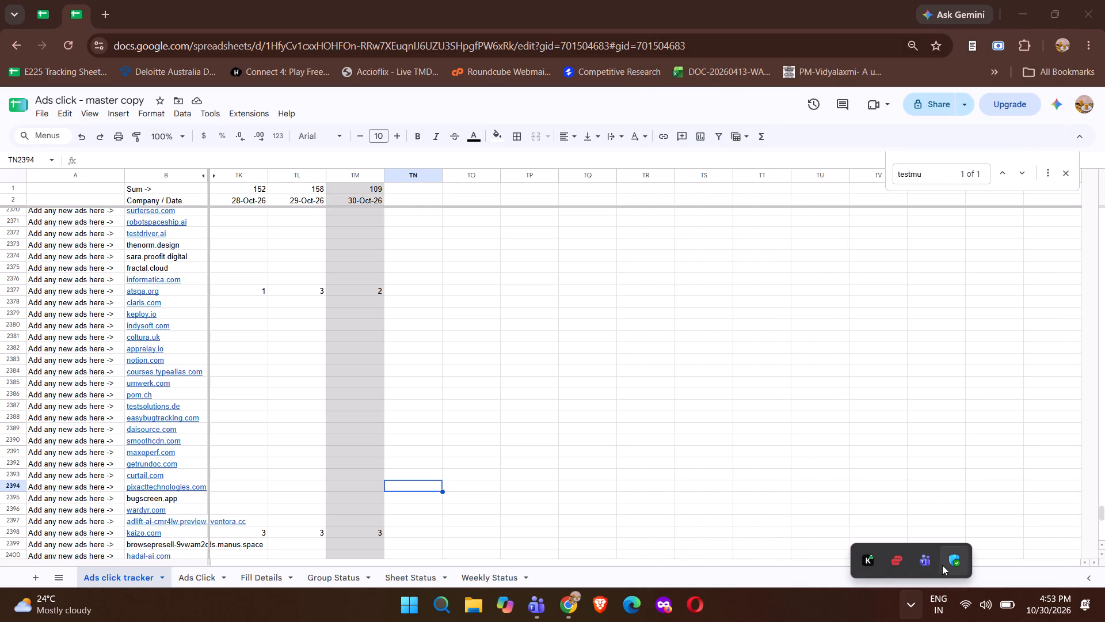
right_click(893, 557)
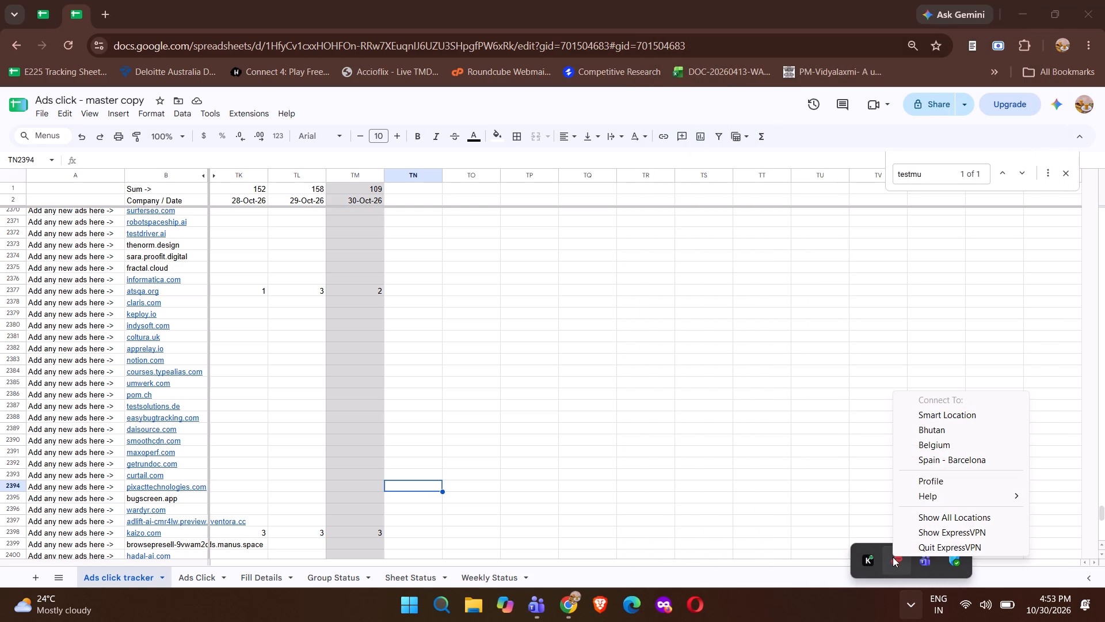
click(921, 544)
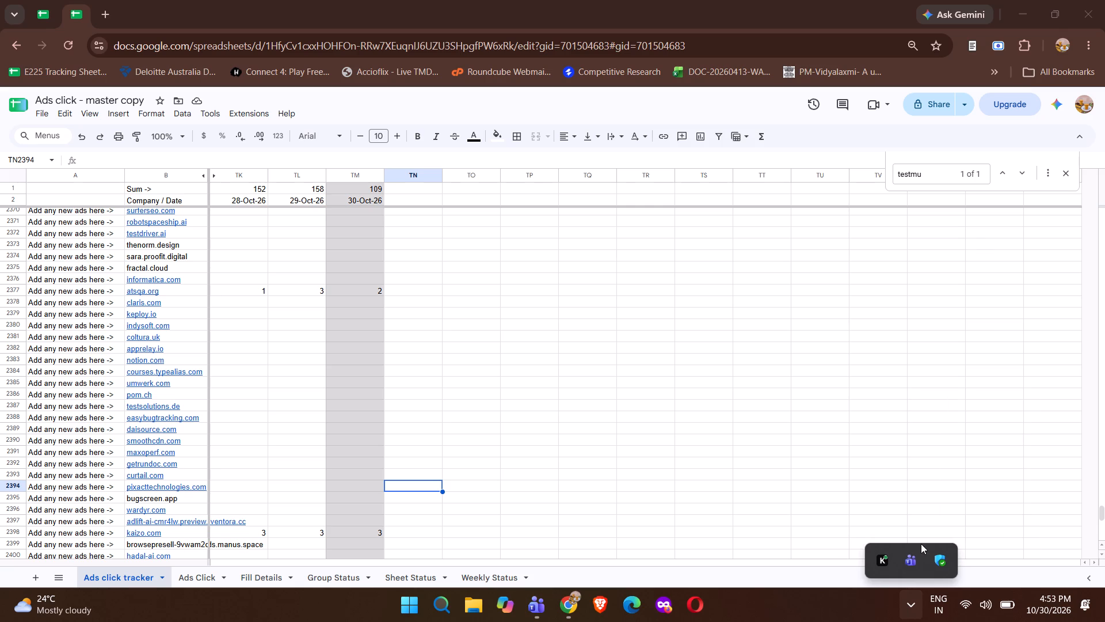